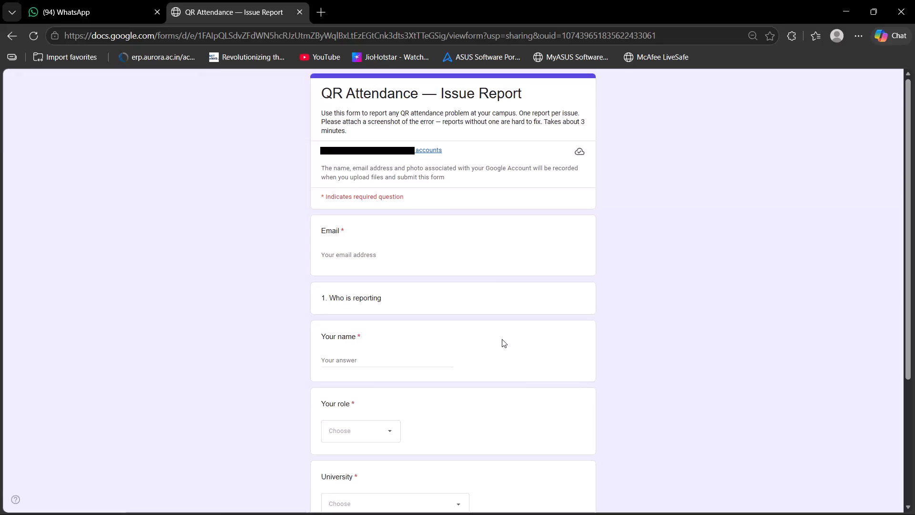
# Fill in the required Email field with the saved email address.
pyautogui.scroll(-5, 460, 344)
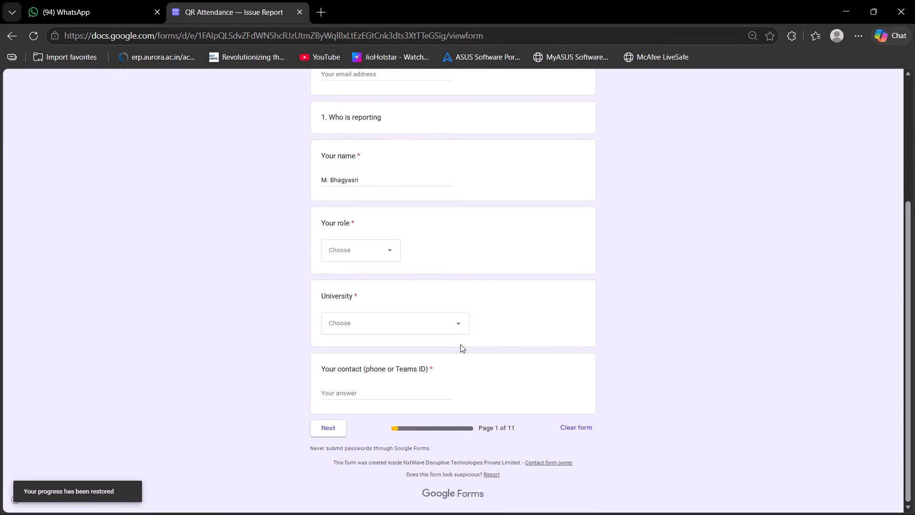
pyautogui.scroll(4, 460, 344)
pyautogui.click(360, 257)
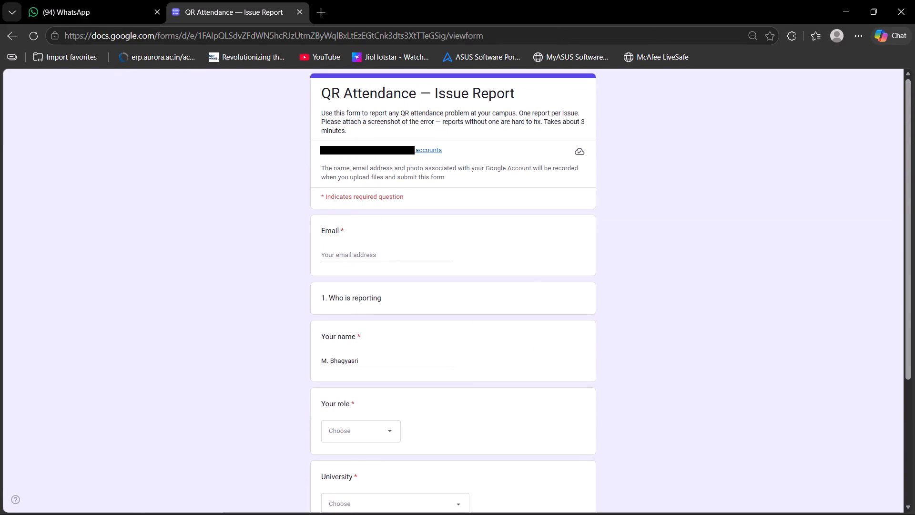
pyautogui.click(395, 299)
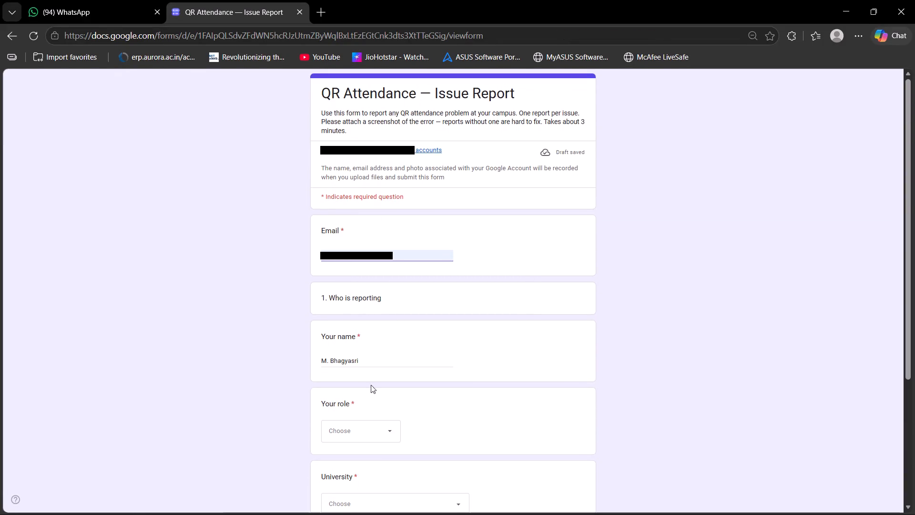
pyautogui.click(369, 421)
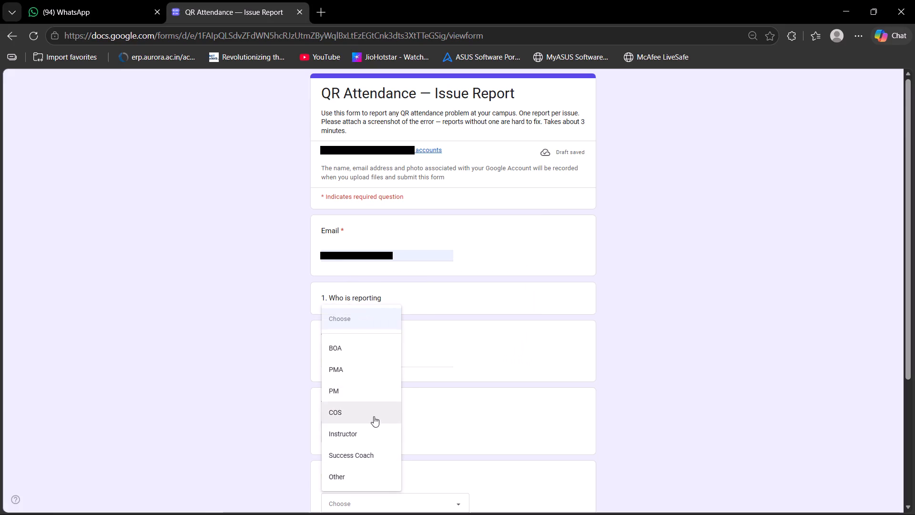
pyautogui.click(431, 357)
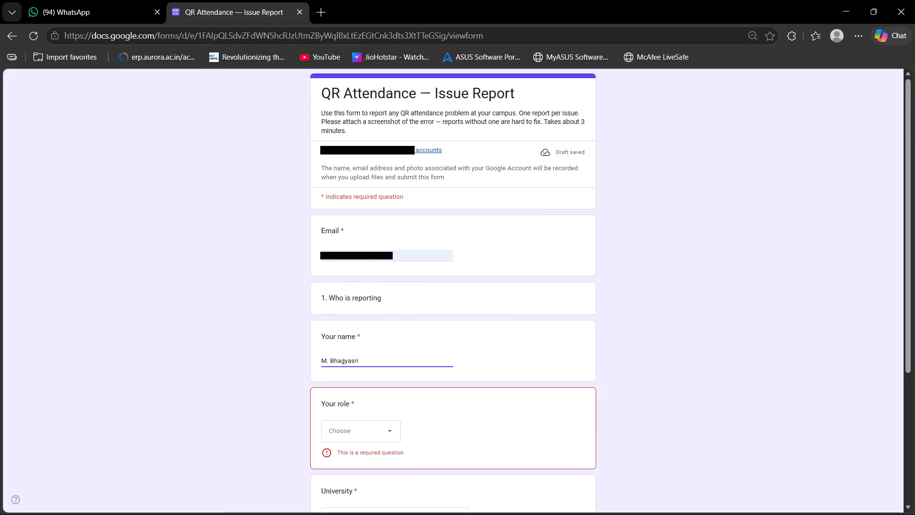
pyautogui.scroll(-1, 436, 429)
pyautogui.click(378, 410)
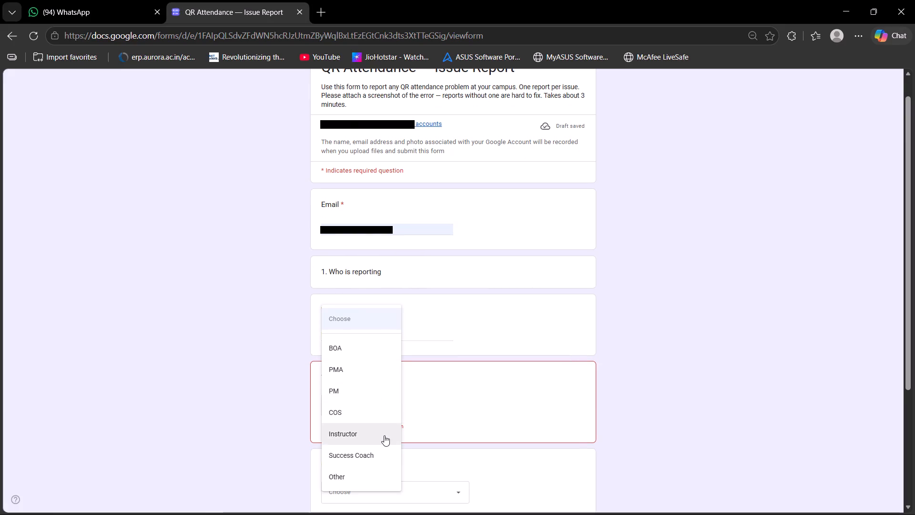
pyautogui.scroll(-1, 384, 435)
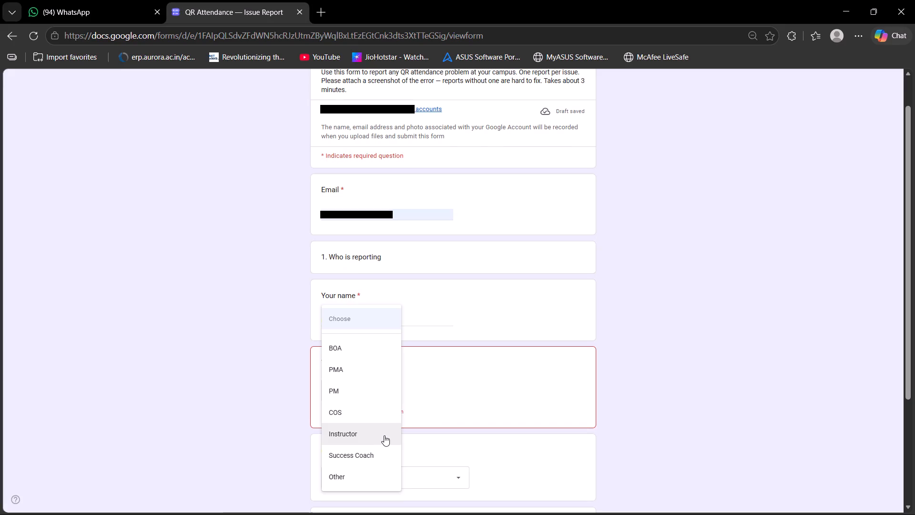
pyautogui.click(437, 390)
# Set the University answer to Aurora University.
pyautogui.scroll(-1, 437, 390)
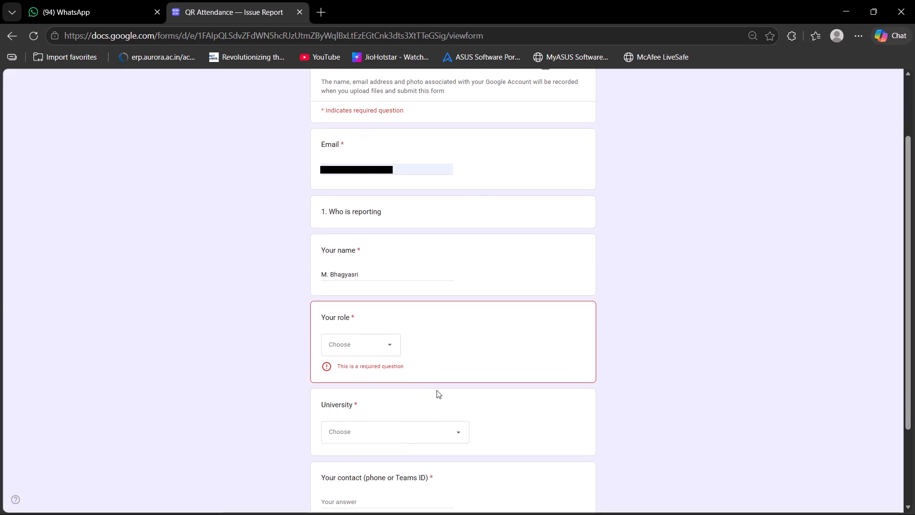
pyautogui.click(419, 424)
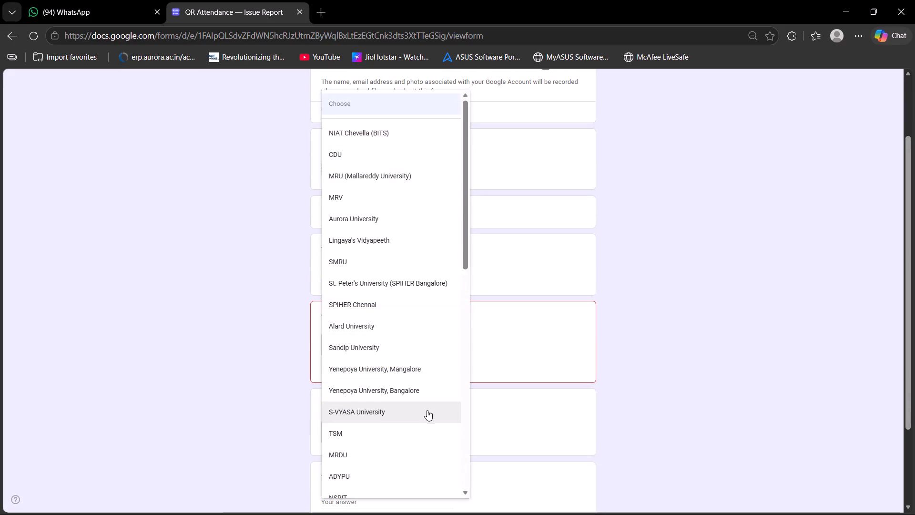
pyautogui.scroll(1, 425, 400)
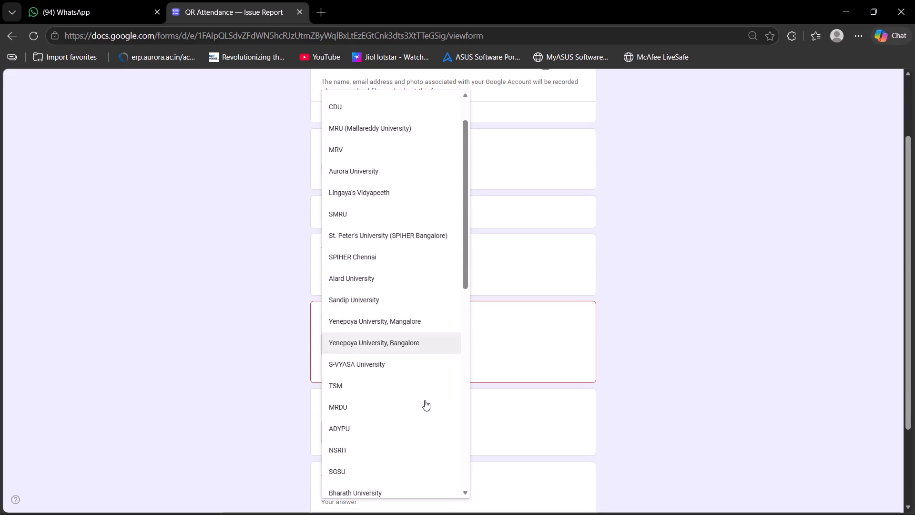
pyautogui.scroll(1, 425, 400)
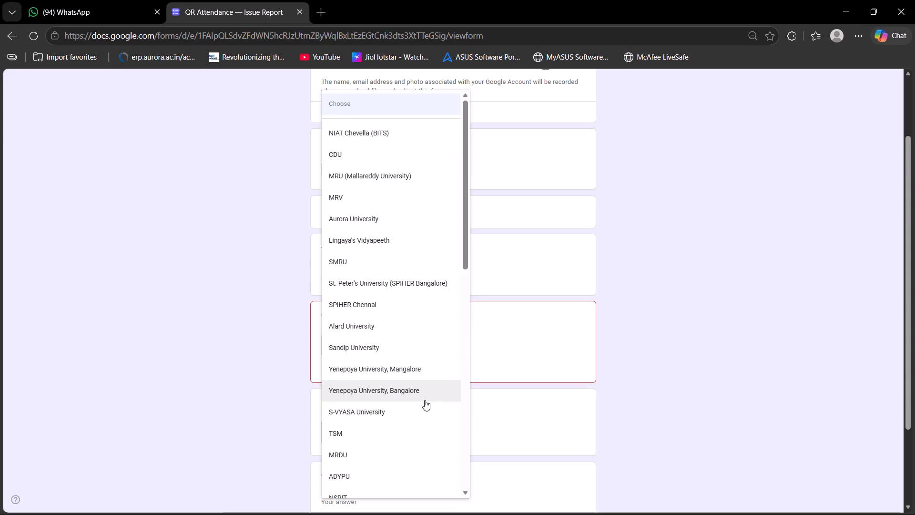
pyautogui.click(362, 225)
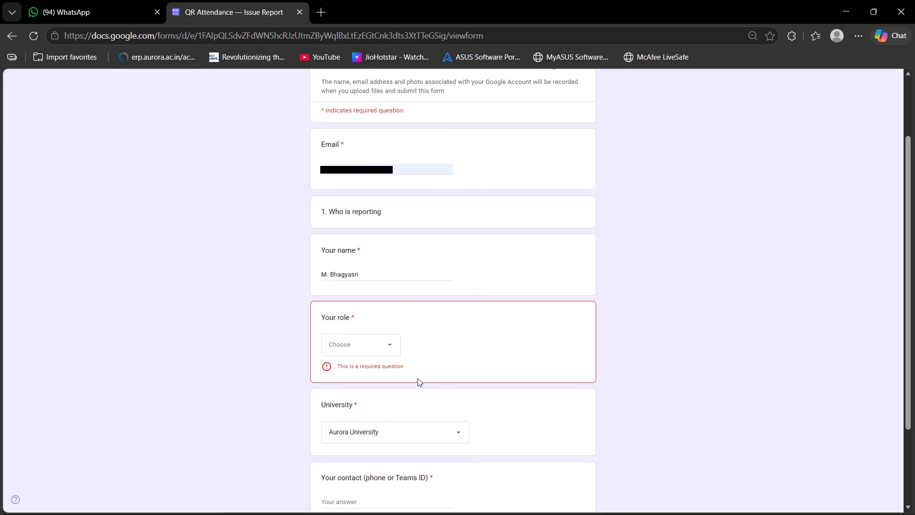
# Fill in the contact field with the saved phone number and delete the extra character near its start.
pyautogui.scroll(-2, 417, 378)
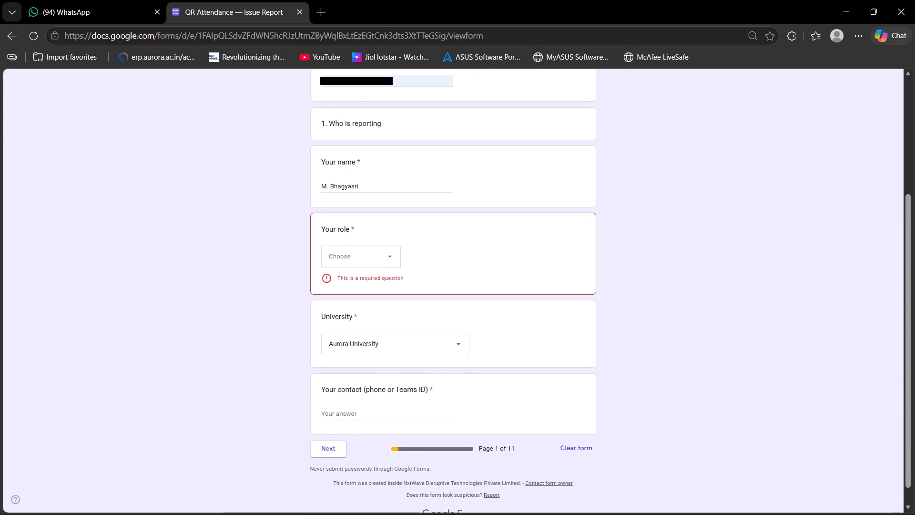
pyautogui.click(363, 415)
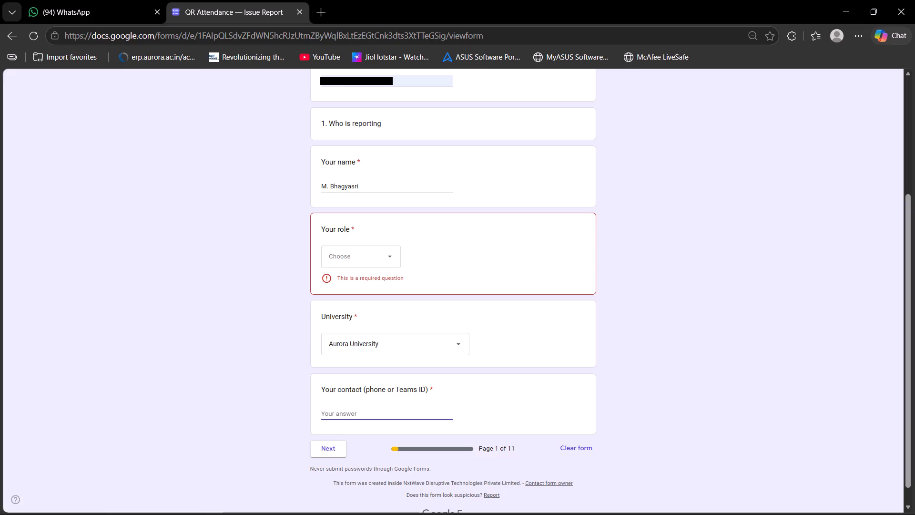
pyautogui.write('96')
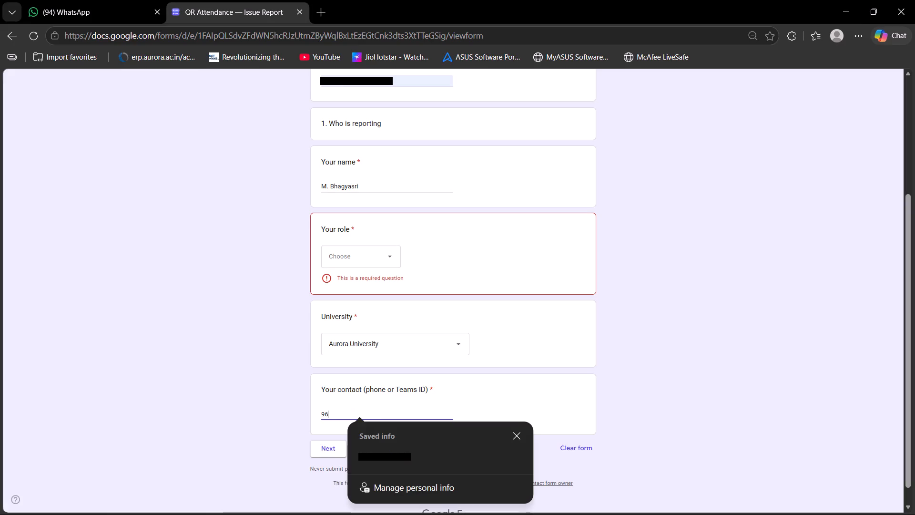
pyautogui.click(377, 458)
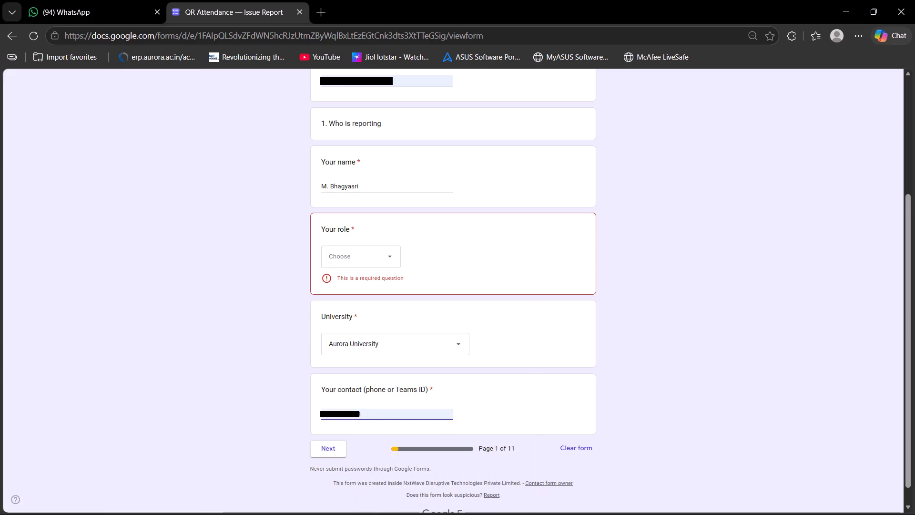
pyautogui.click(375, 416)
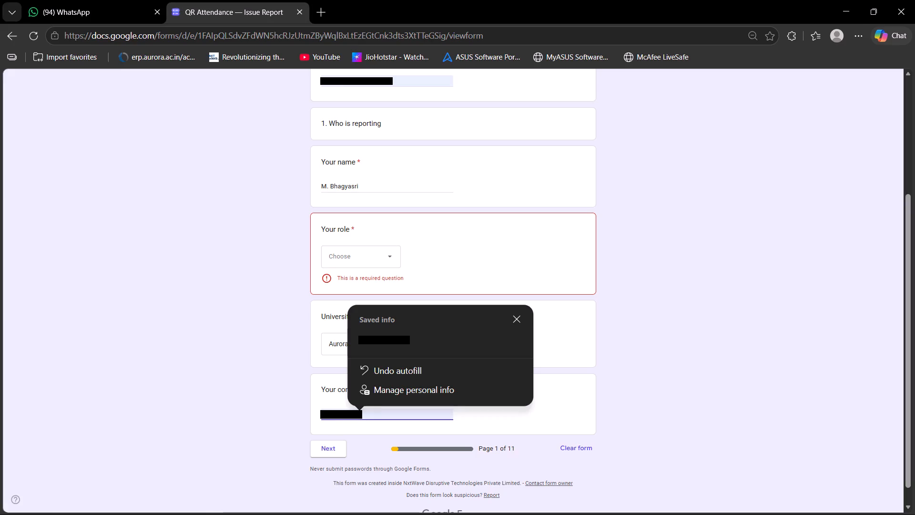
pyautogui.click(327, 415)
pyautogui.press('Left')
pyautogui.press('BackSpace')
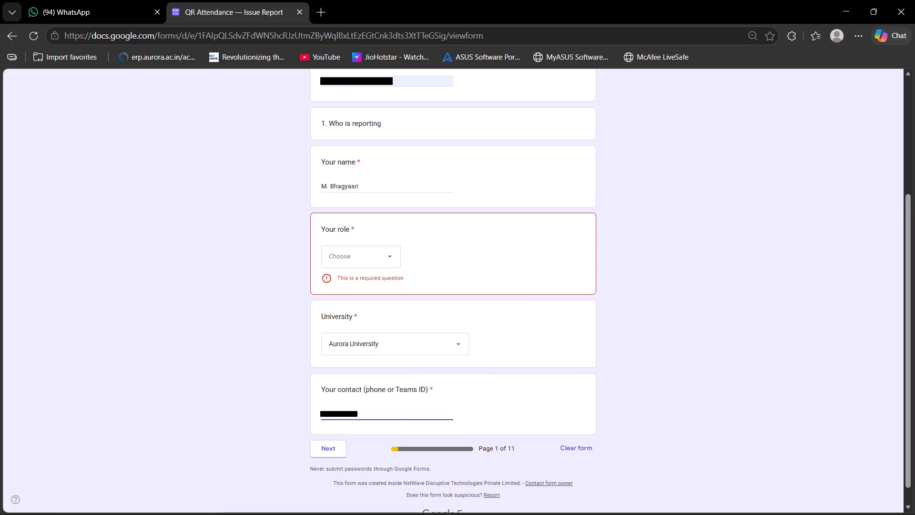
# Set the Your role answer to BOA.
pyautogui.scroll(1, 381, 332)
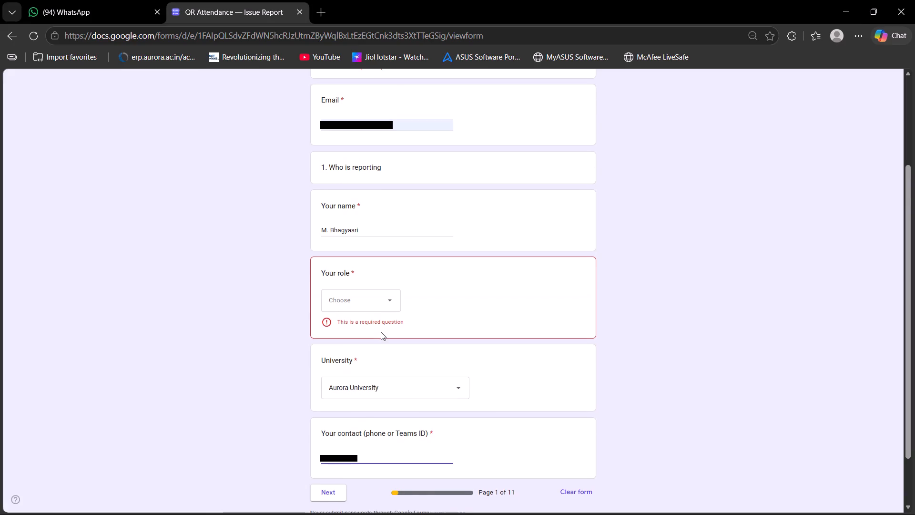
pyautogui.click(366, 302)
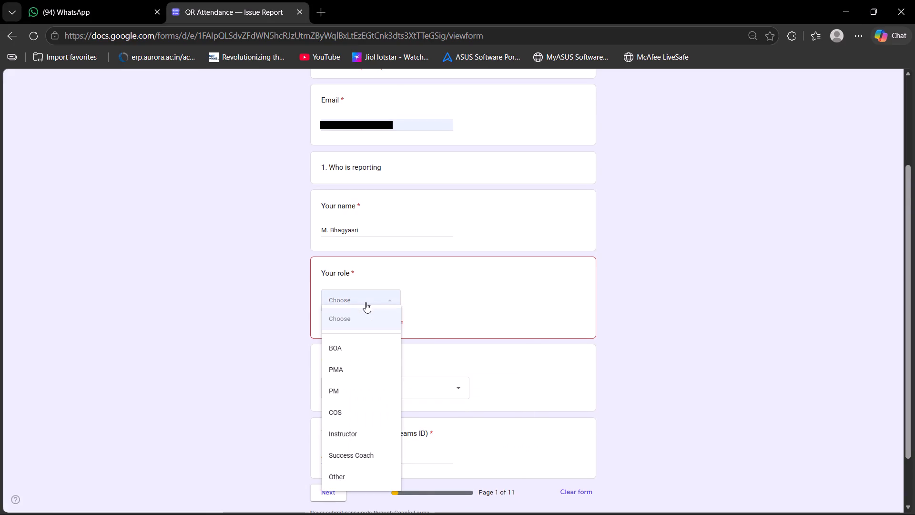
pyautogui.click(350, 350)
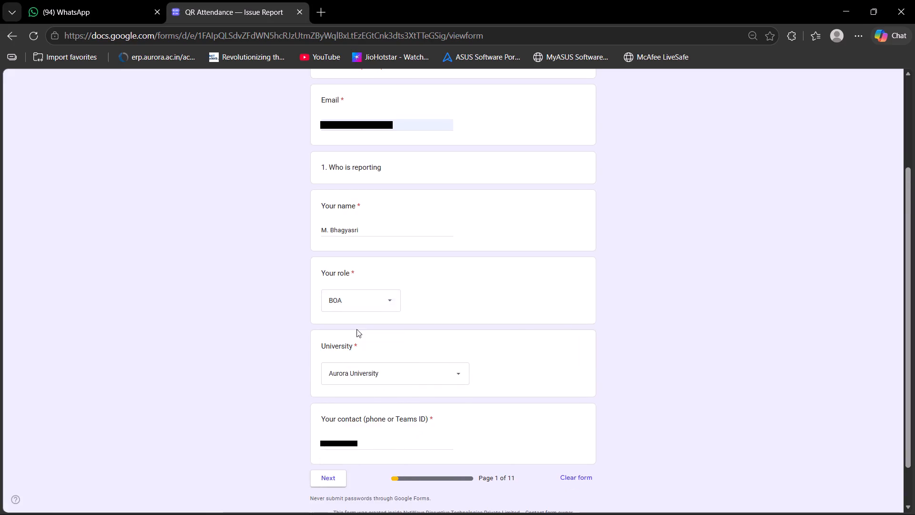
# Change the Your role answer to COS.
pyautogui.click(351, 296)
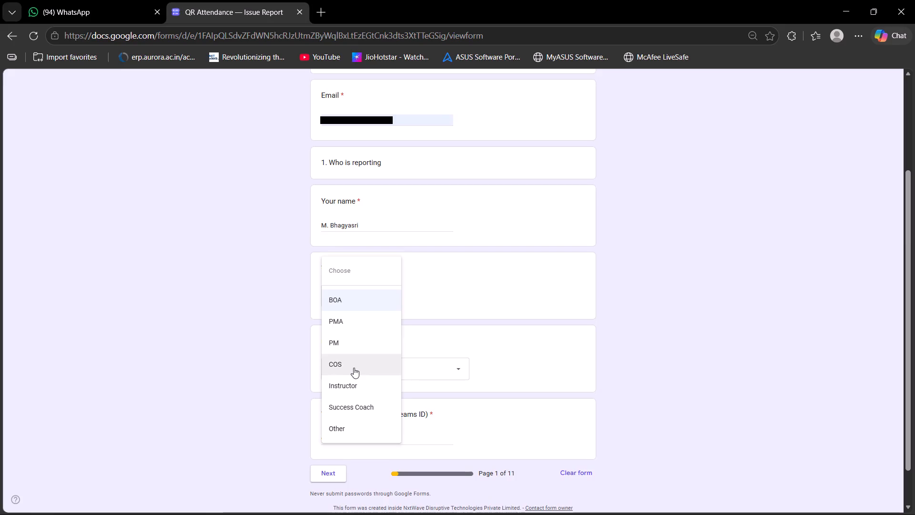
pyautogui.click(354, 368)
# Review the answers in the reporter section and continue to the form's second page.
pyautogui.scroll(-1, 455, 474)
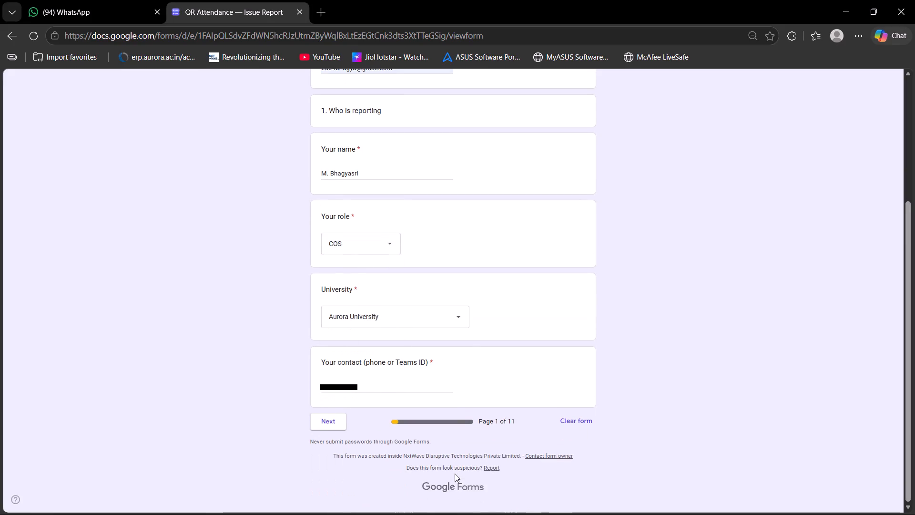
pyautogui.scroll(-1, 455, 474)
pyautogui.scroll(3, 440, 427)
pyautogui.scroll(-2, 440, 427)
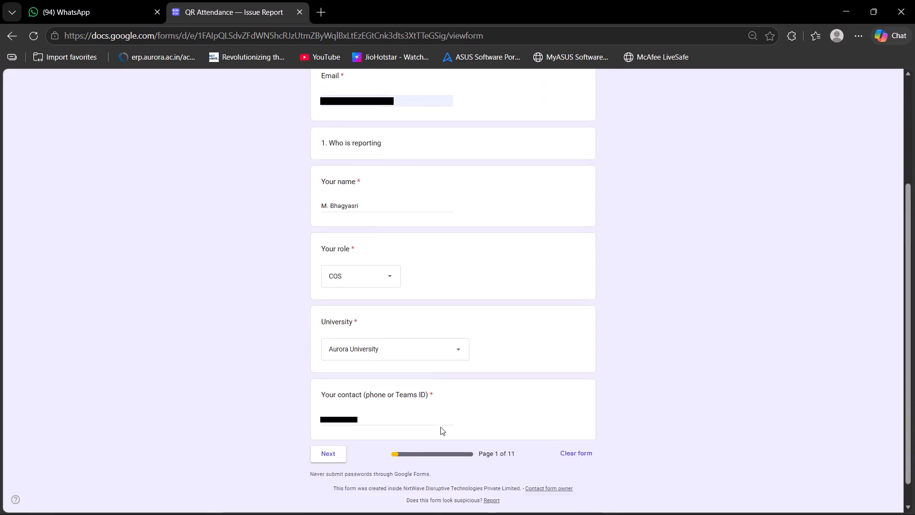
pyautogui.click(334, 441)
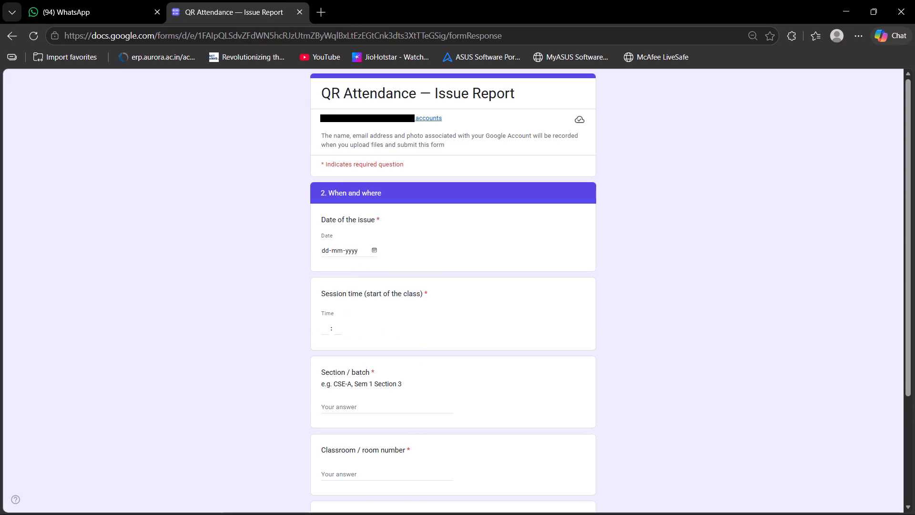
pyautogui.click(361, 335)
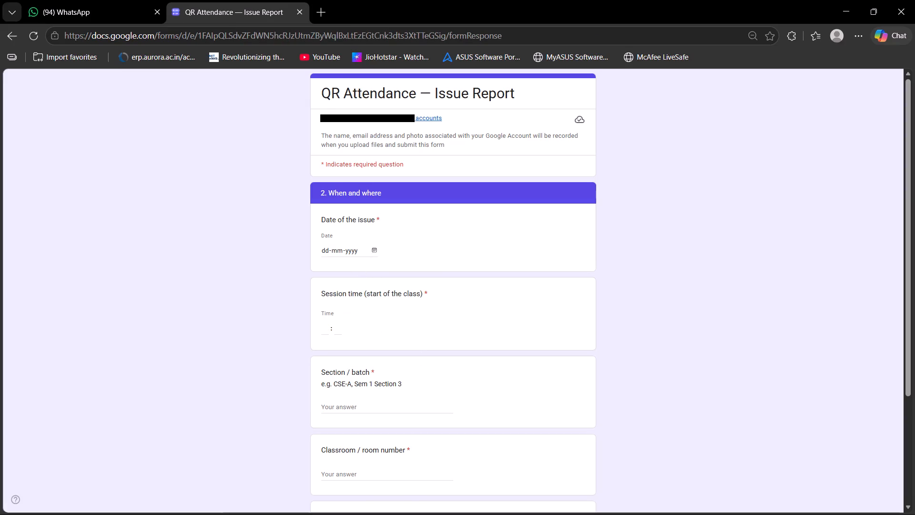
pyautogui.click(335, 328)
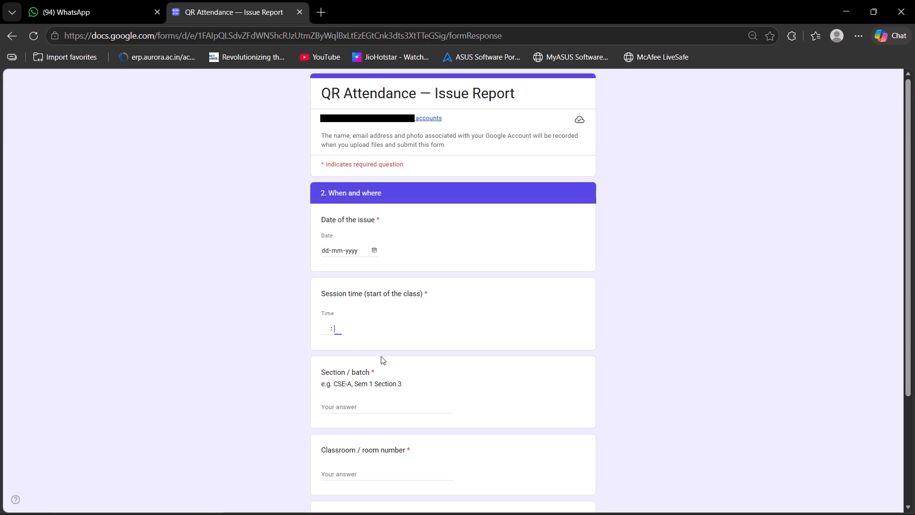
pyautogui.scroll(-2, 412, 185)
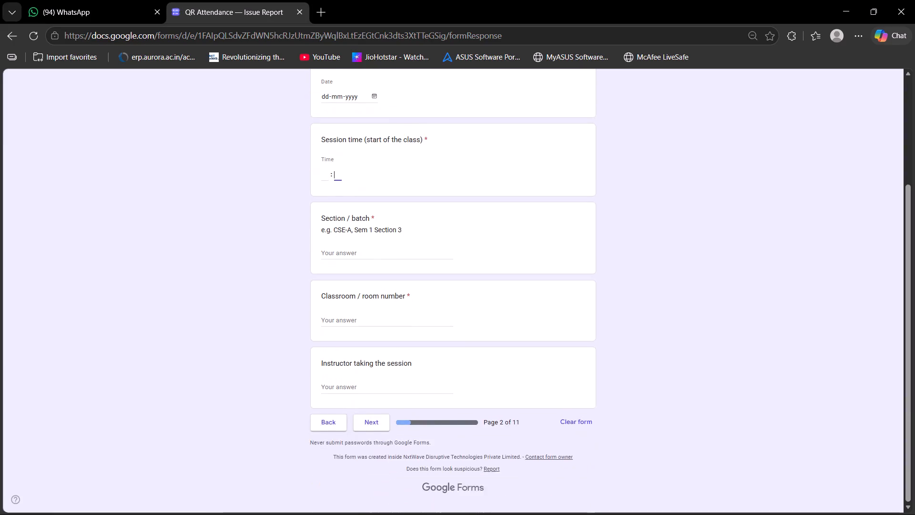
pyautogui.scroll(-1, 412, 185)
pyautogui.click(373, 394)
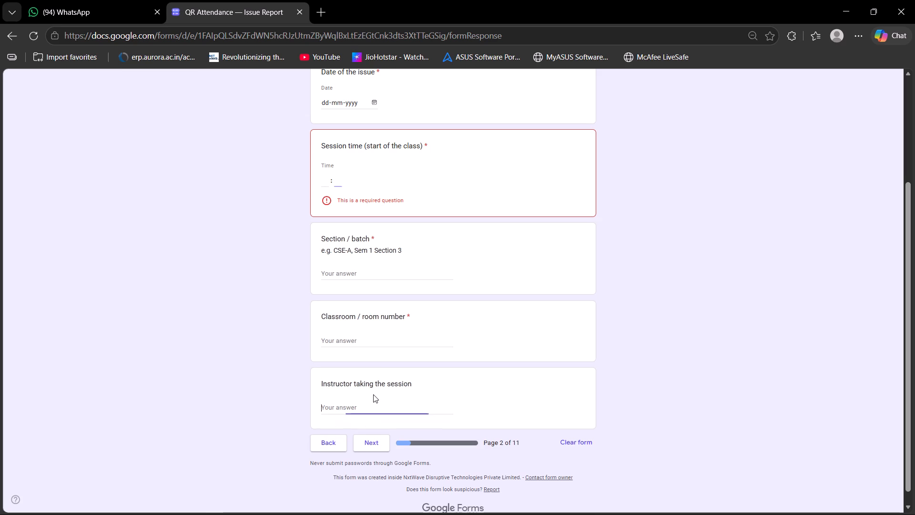
# Enter S-011 (313) as the answer to the Classroom / room number question.
pyautogui.click(367, 343)
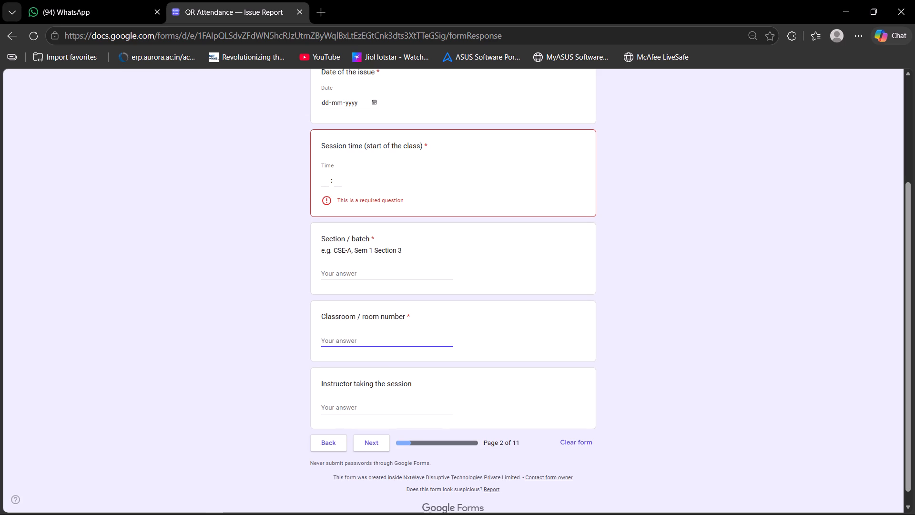
pyautogui.write('313')
pyautogui.press('BackSpace')
pyautogui.press('BackSpace')
pyautogui.press('BackSpace')
pyautogui.press('s')
pyautogui.press('-')
pyautogui.write('011')
pyautogui.press('space')
pyautogui.hotkey('shift', '(')
pyautogui.hotkey('shift', ')')
pyautogui.press('Left')
pyautogui.write('313')
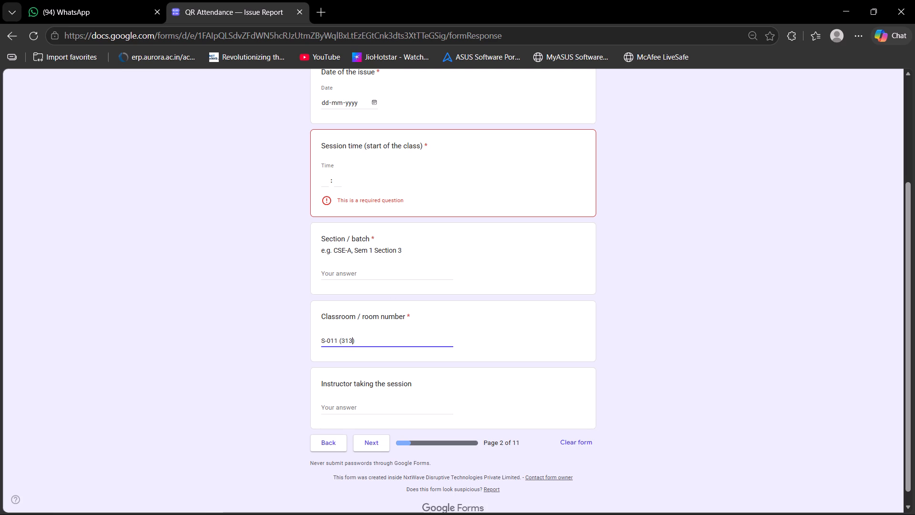
# Enter AI&DE(1B) as the answer to the Section / batch question.
pyautogui.click(379, 277)
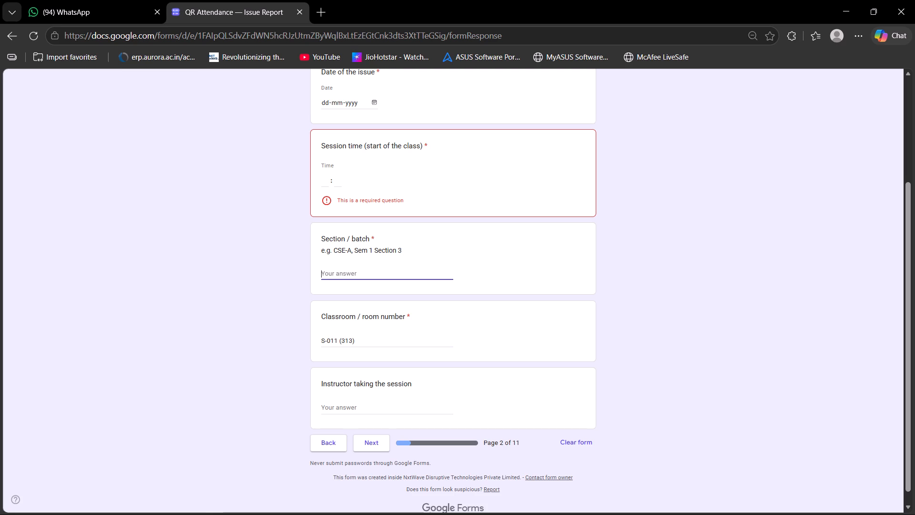
pyautogui.press('a')
pyautogui.press('i')
pyautogui.write('&DE')
pyautogui.hotkey('shift', '(')
pyautogui.hotkey('shift', ')')
pyautogui.press('Left')
pyautogui.press('1')
pyautogui.press('b')
pyautogui.press('Right')
pyautogui.press('space')
# Set the session time for the start of the class to 09:20.
pyautogui.scroll(1, 379, 277)
pyautogui.scroll(1, 392, 228)
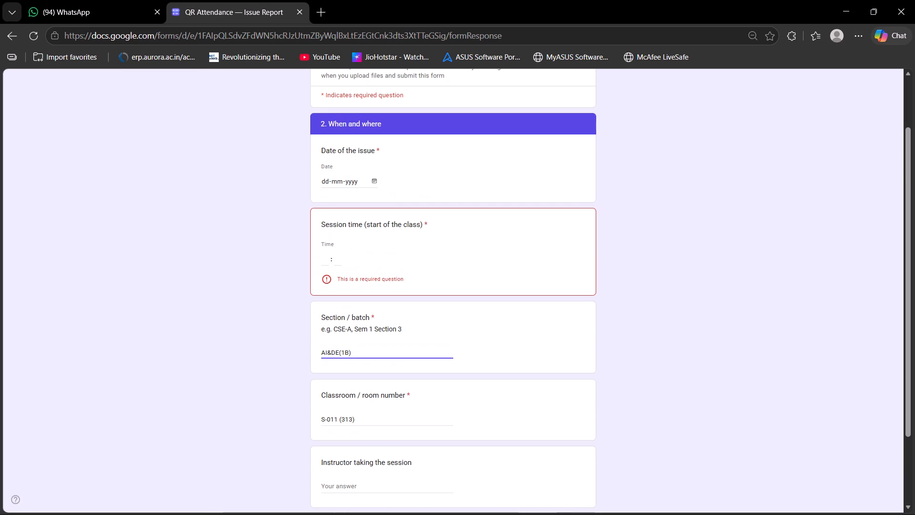
pyautogui.click(362, 255)
pyautogui.click(341, 264)
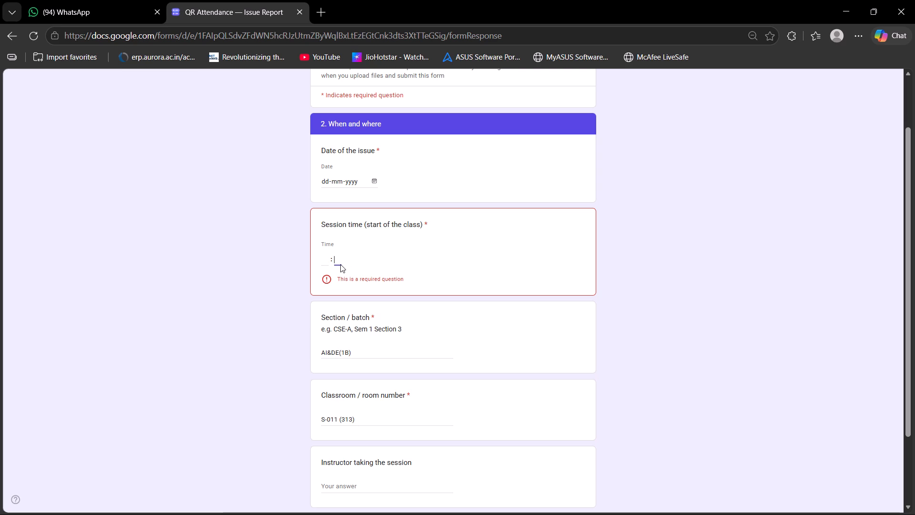
pyautogui.click(325, 261)
pyautogui.press('9')
pyautogui.press('Right')
pyautogui.press('Right')
pyautogui.press('Right')
pyautogui.click(337, 257)
pyautogui.write('20')
# Set the Date of the issue to today's date, 30-10-2026.
pyautogui.scroll(1, 364, 333)
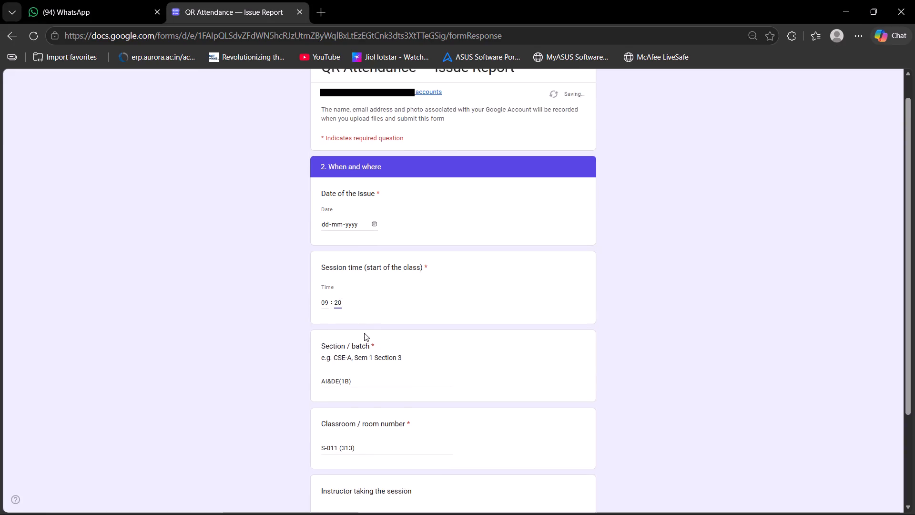
pyautogui.scroll(1, 364, 333)
pyautogui.click(374, 251)
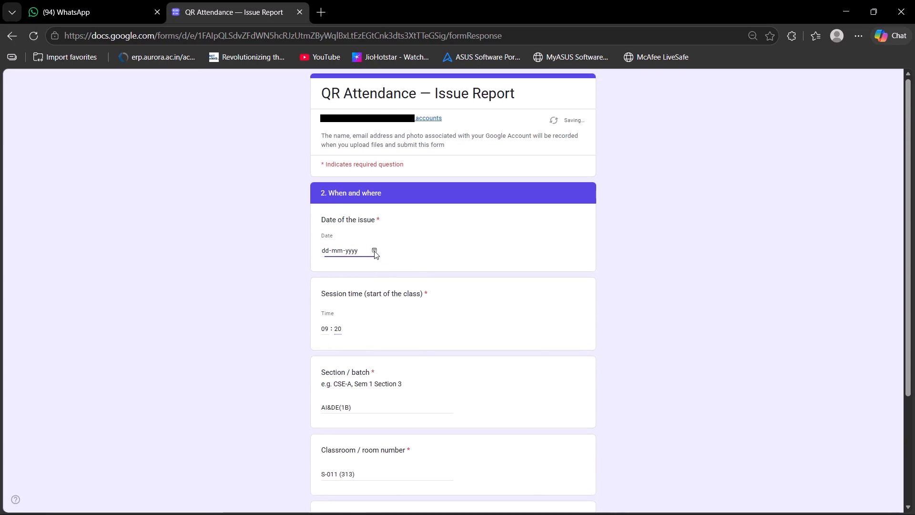
pyautogui.click(474, 314)
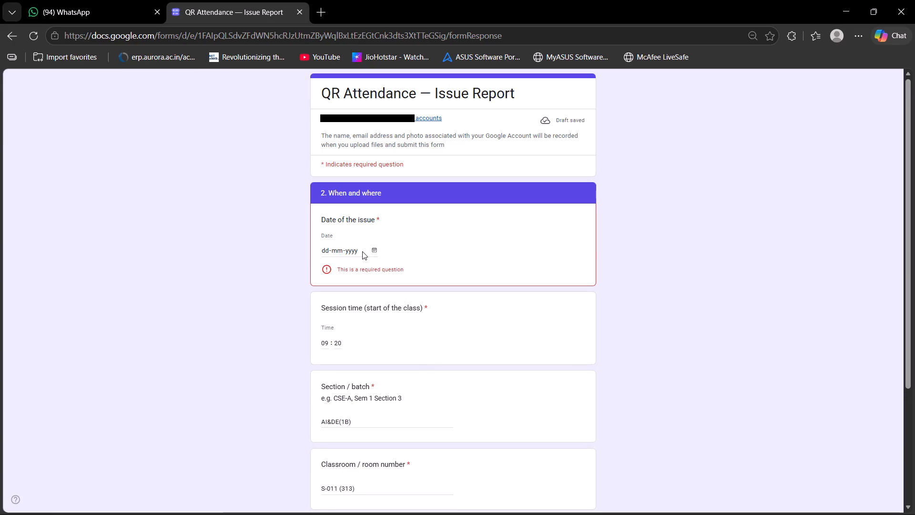
pyautogui.click(362, 251)
pyautogui.click(372, 252)
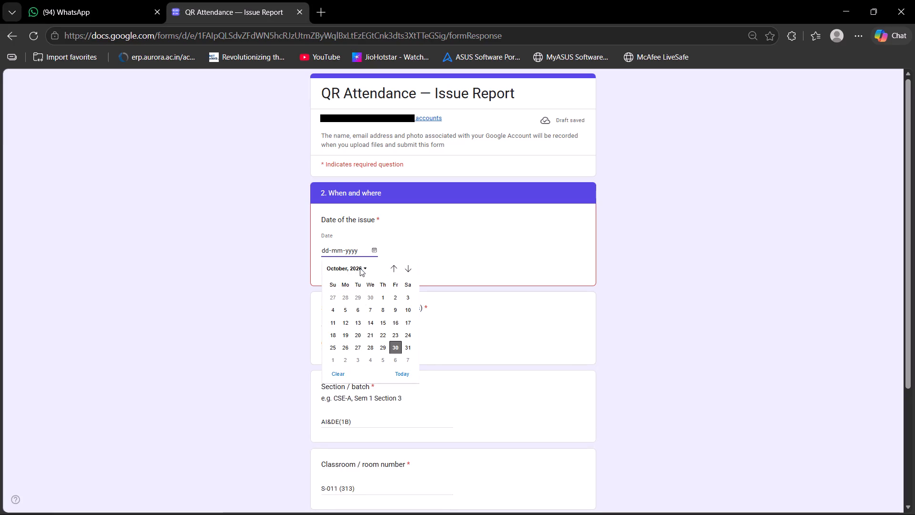
pyautogui.click(341, 268)
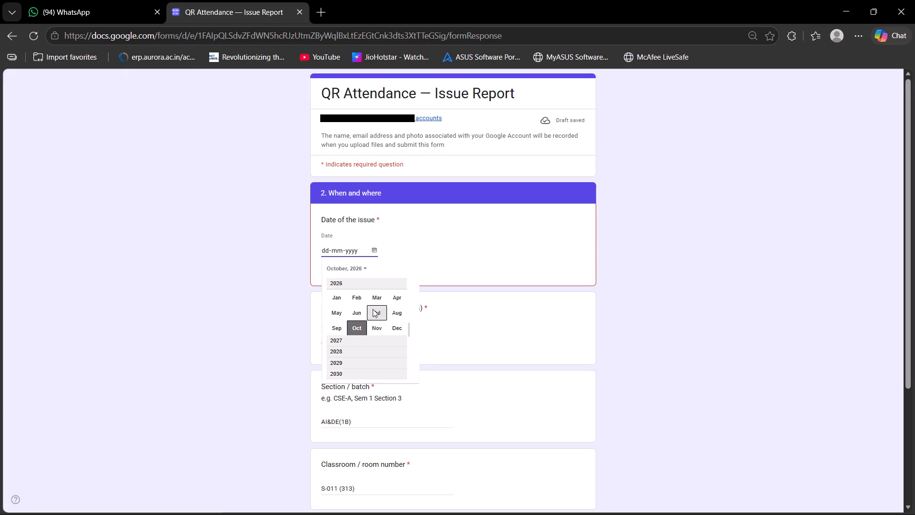
pyautogui.click(390, 309)
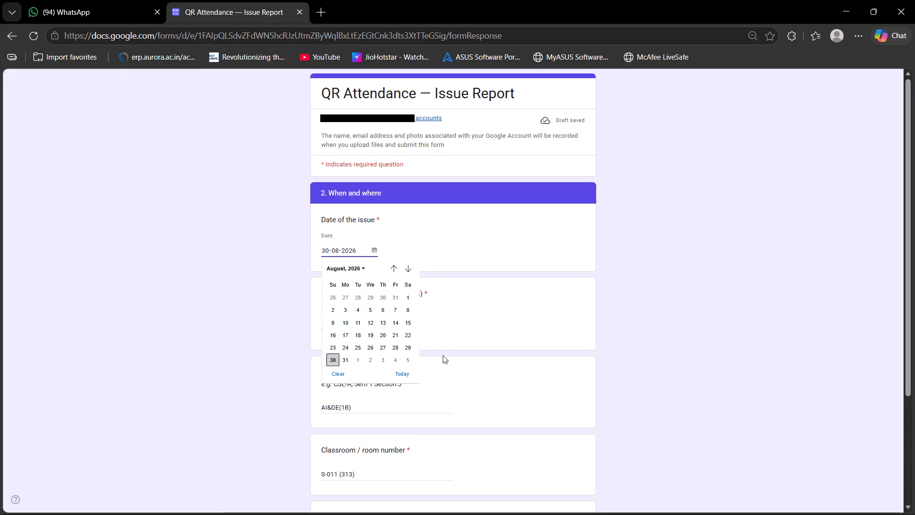
pyautogui.click(406, 375)
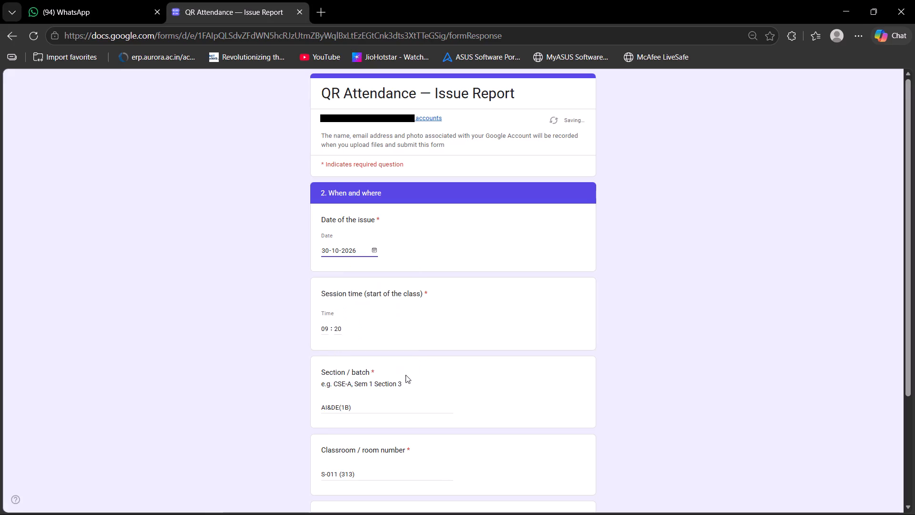
# Leave the Instructor taking the session question blank and continue to the form's third page.
pyautogui.scroll(-2, 360, 379)
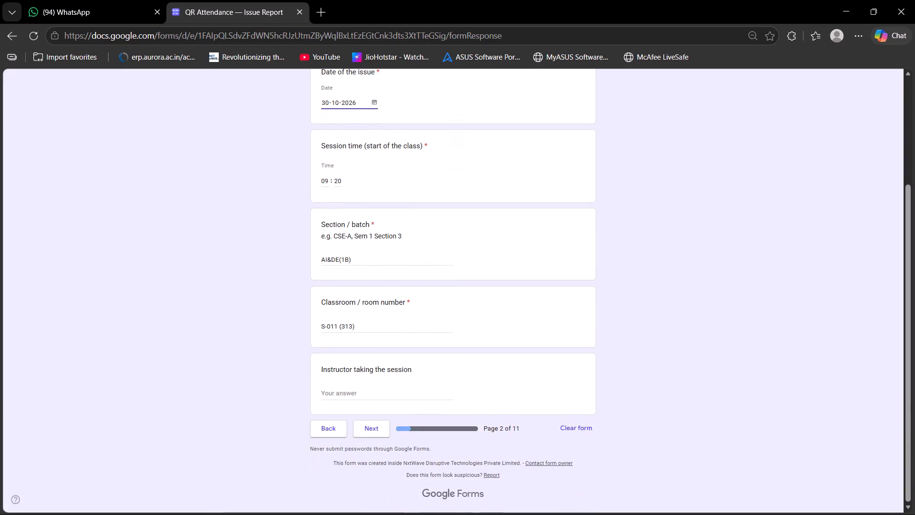
pyautogui.click(343, 397)
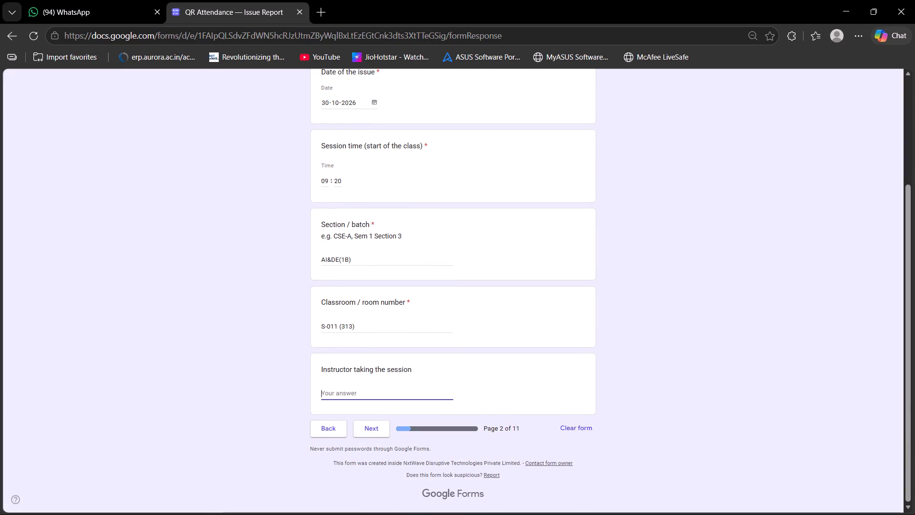
pyautogui.click(363, 429)
# Go back through the form's second and first pages to review the answers, and return to the What went wrong page.
pyautogui.scroll(1, 403, 313)
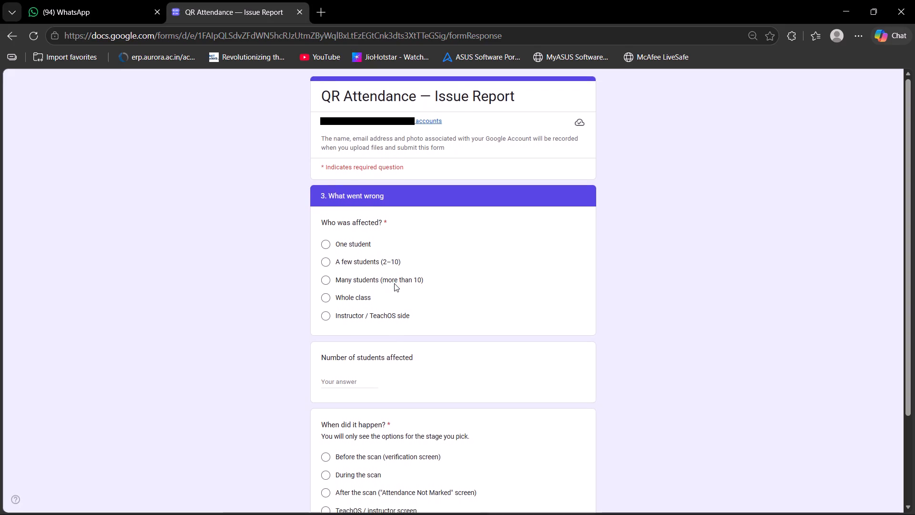
pyautogui.scroll(-5, 394, 283)
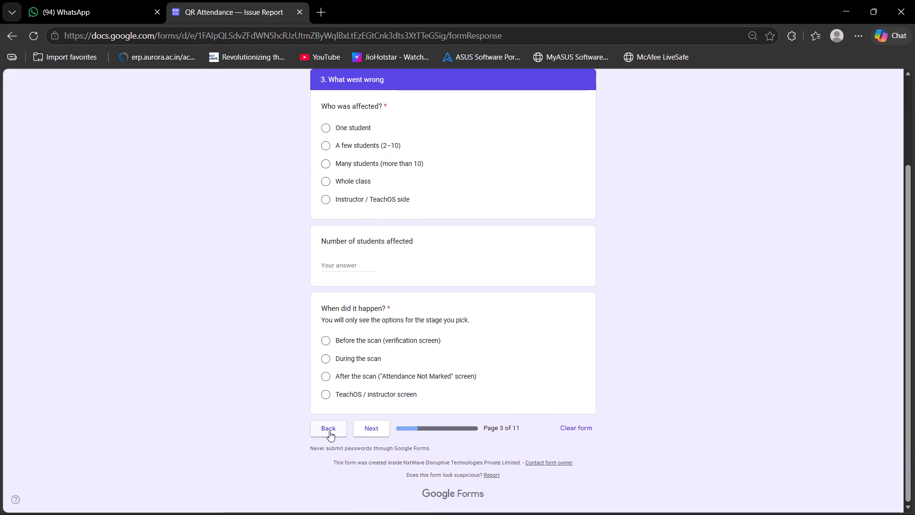
pyautogui.click(329, 431)
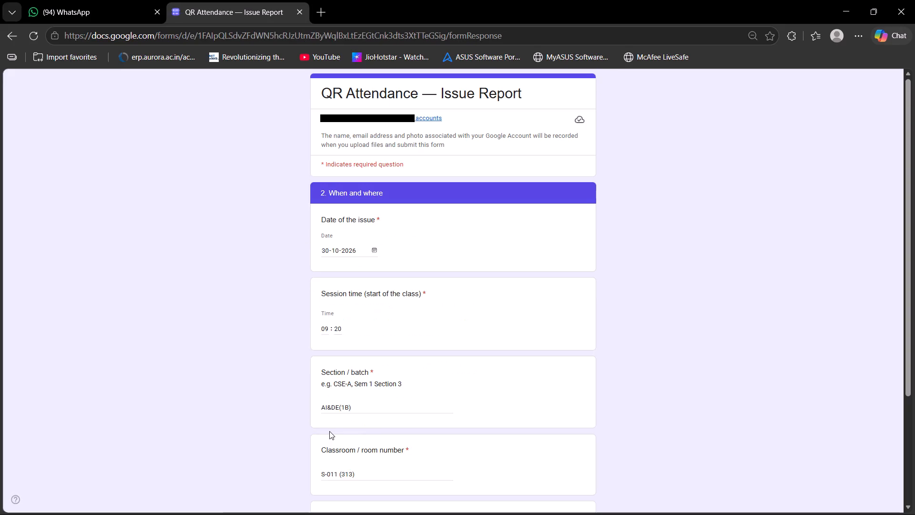
pyautogui.scroll(-4, 329, 431)
pyautogui.click(322, 426)
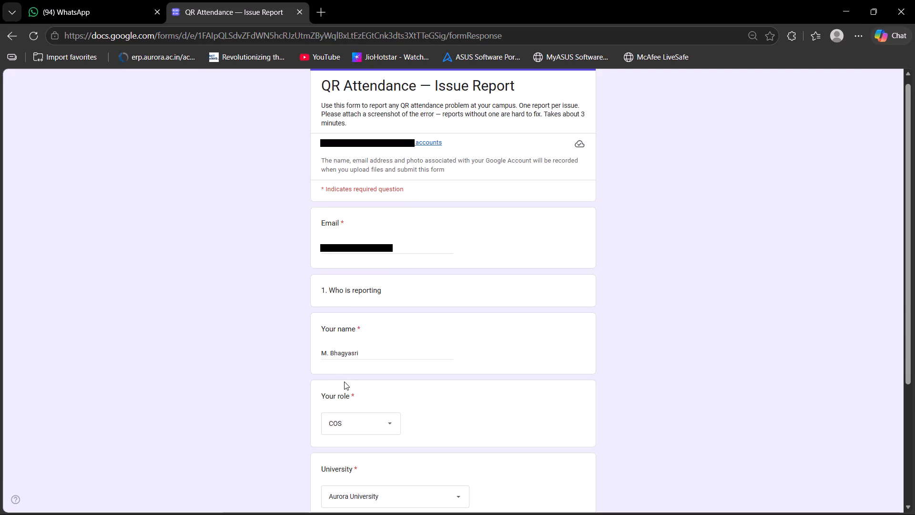
pyautogui.scroll(-5, 401, 322)
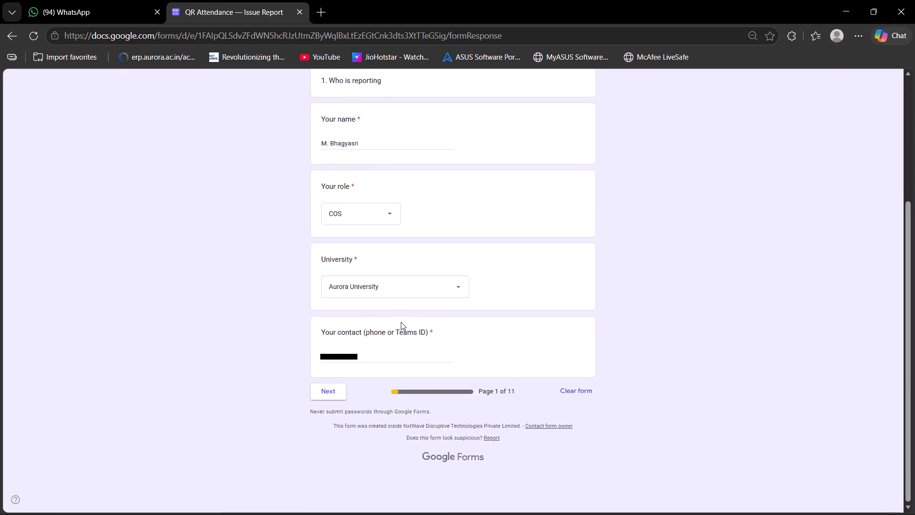
pyautogui.click(330, 426)
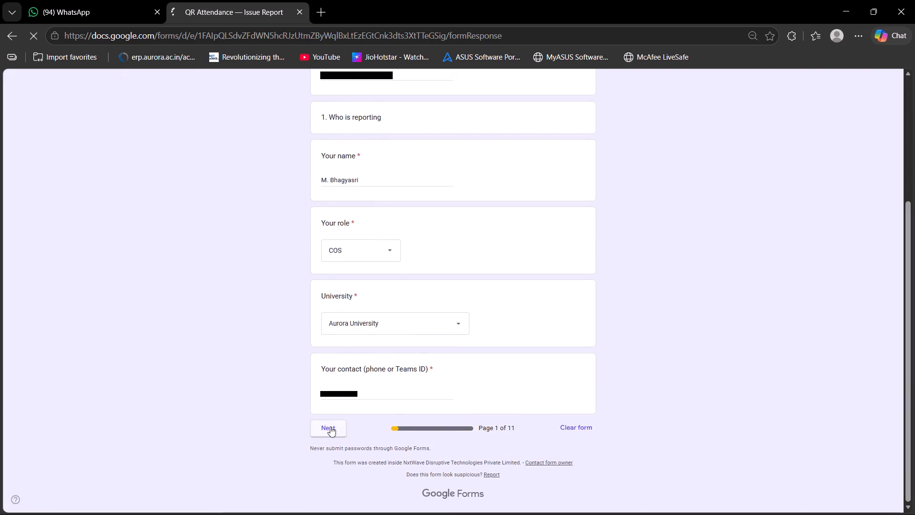
pyautogui.scroll(-6, 340, 427)
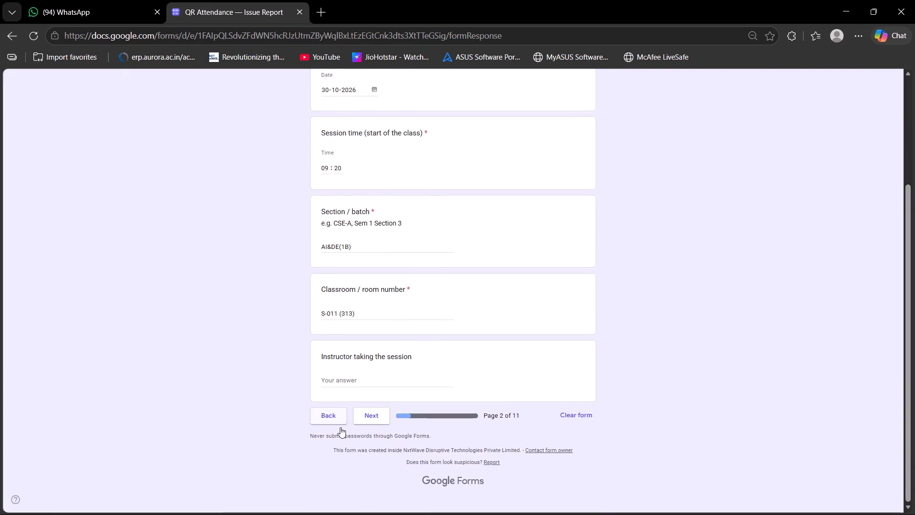
pyautogui.click(359, 424)
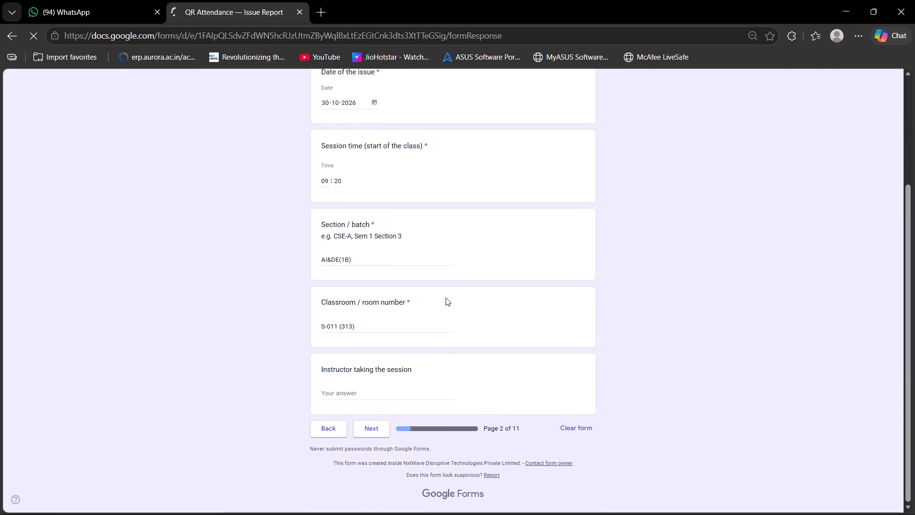
# Answer the Who was affected? question with Many students (more than 10).
pyautogui.scroll(2, 446, 298)
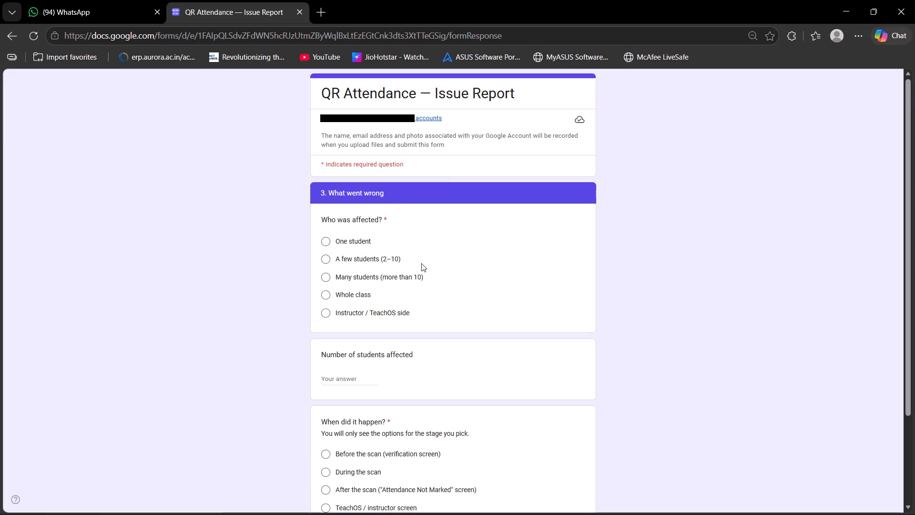
pyautogui.click(399, 278)
# Leave the number of students blank, answer When did it happen? with Before the scan (verification screen), and continue to the following page.
pyautogui.scroll(-1, 399, 279)
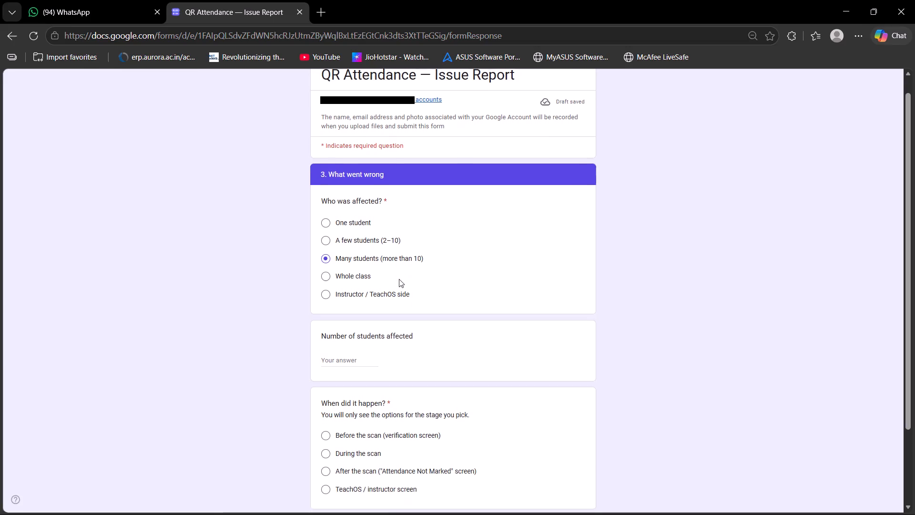
pyautogui.scroll(-1, 399, 279)
pyautogui.click(350, 356)
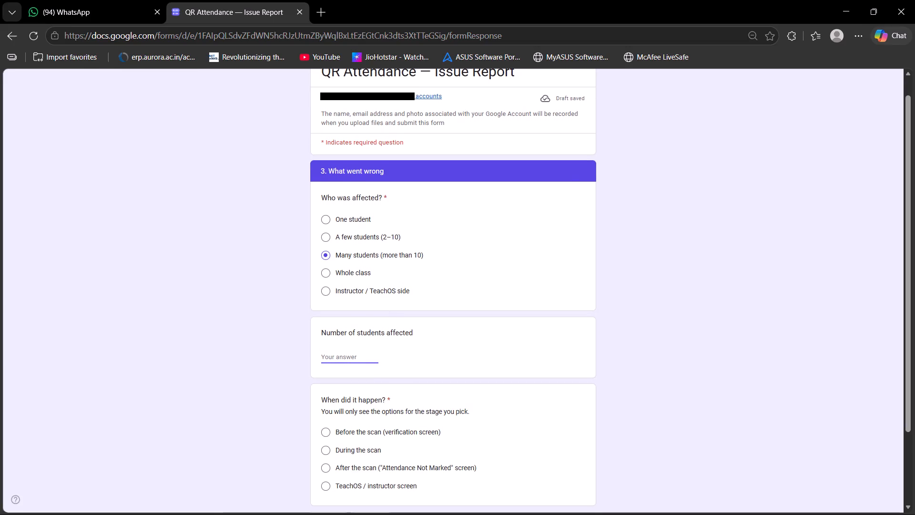
pyautogui.scroll(-2, 392, 393)
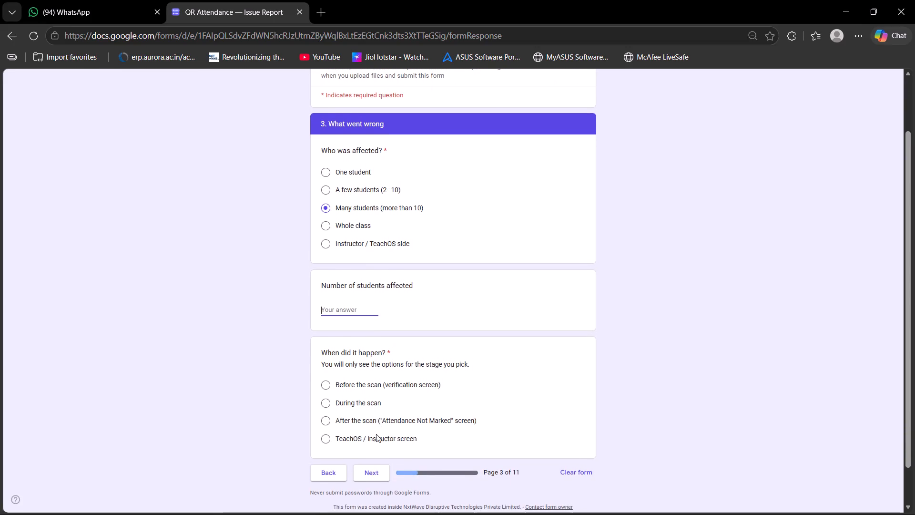
pyautogui.click(368, 385)
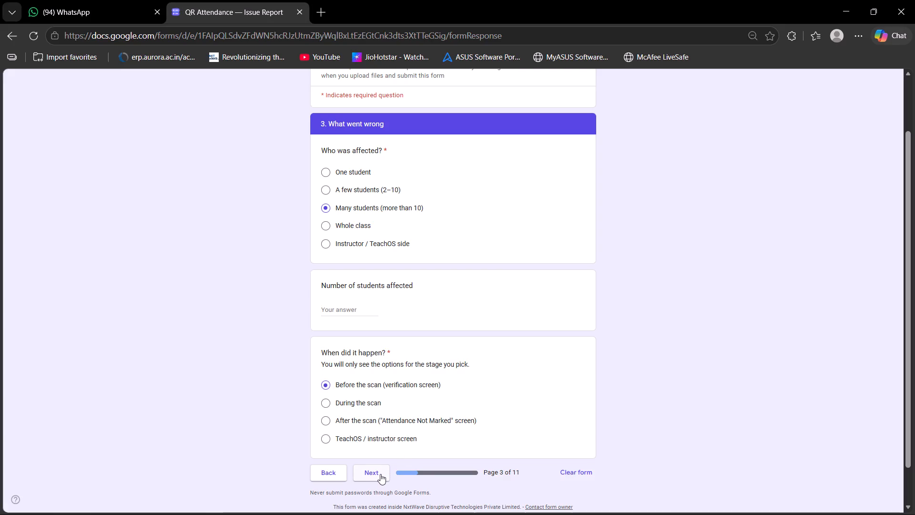
pyautogui.click(377, 471)
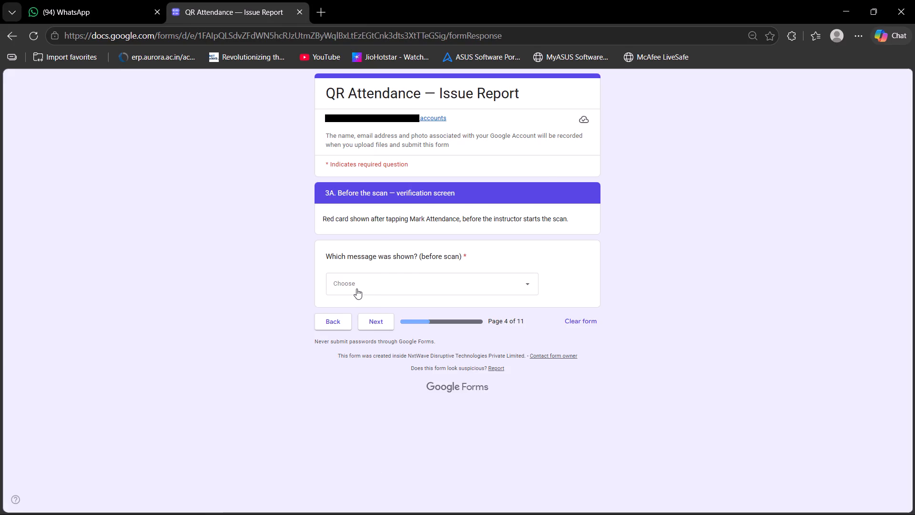
# Answer Which message was shown? (before scan) with Something else (describe below) and continue to the Describe the issue page.
pyautogui.click(356, 288)
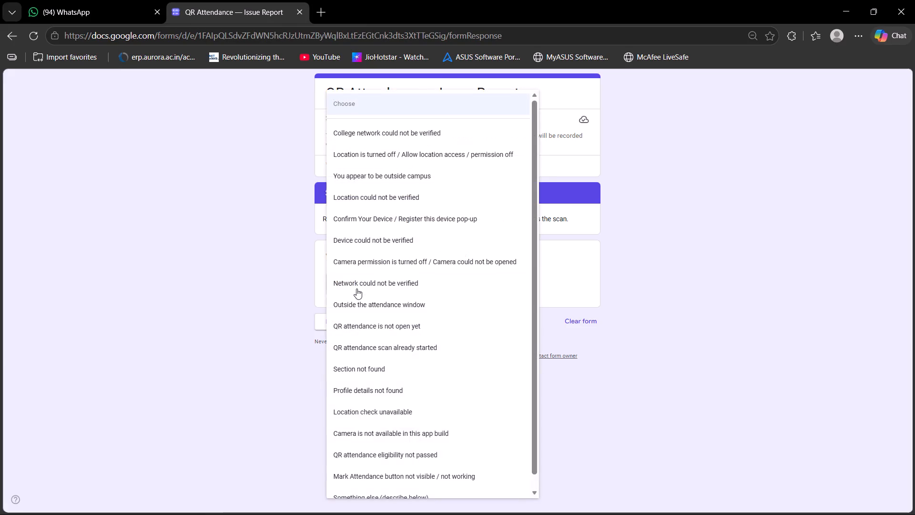
pyautogui.scroll(-6, 406, 188)
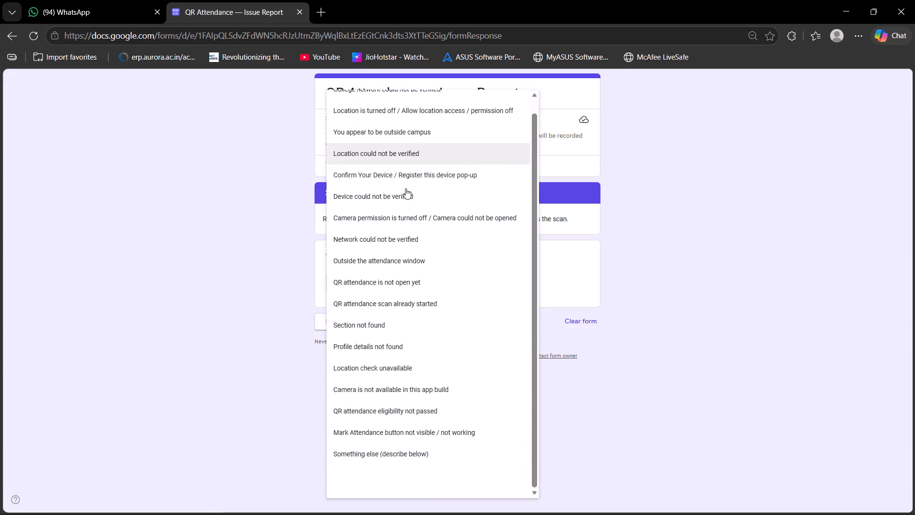
pyautogui.scroll(-1, 406, 188)
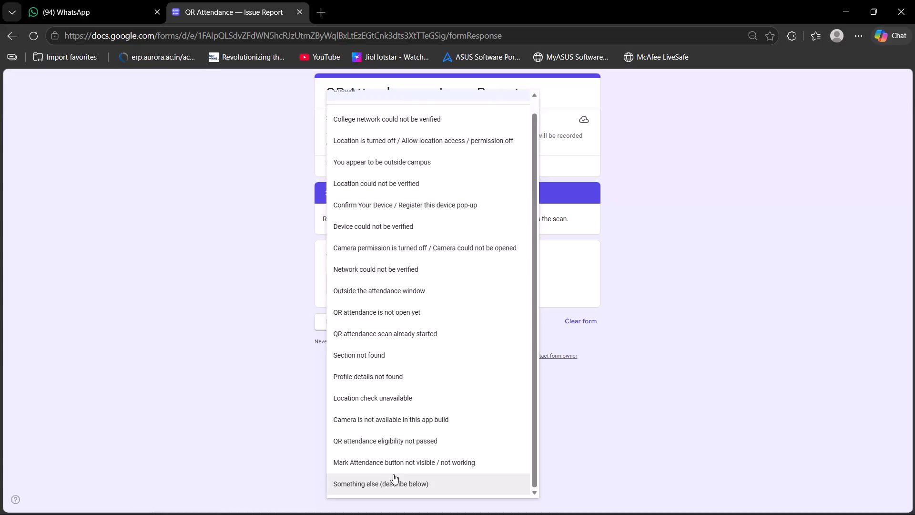
pyautogui.click(393, 474)
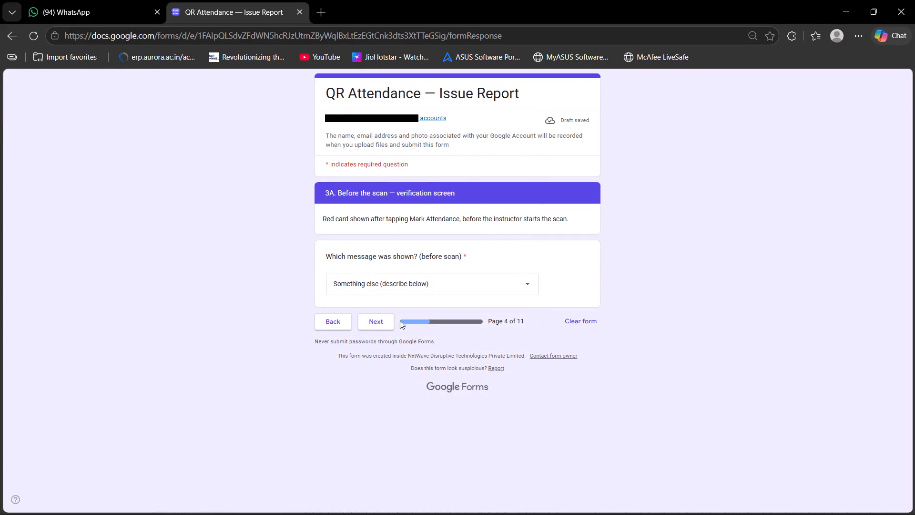
pyautogui.click(382, 325)
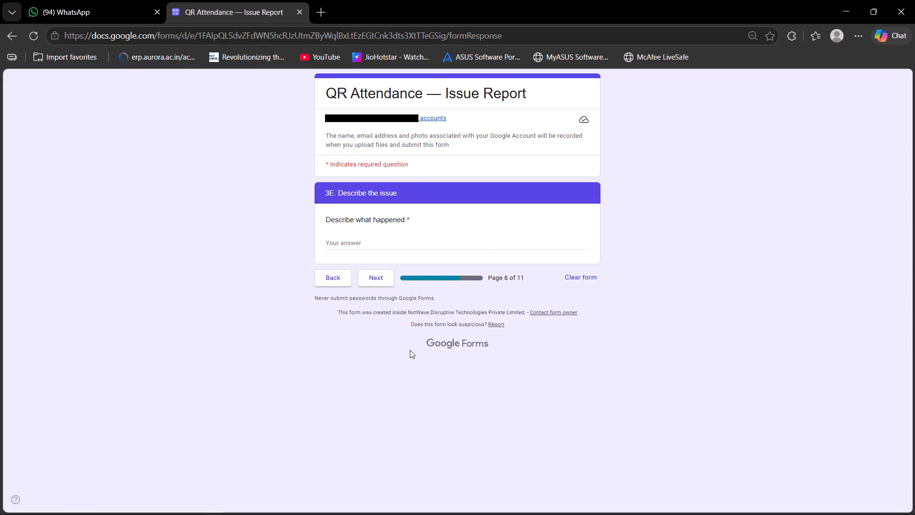
# Start the Describe what happened answer with the text "After login it is showing like".
pyautogui.click(370, 239)
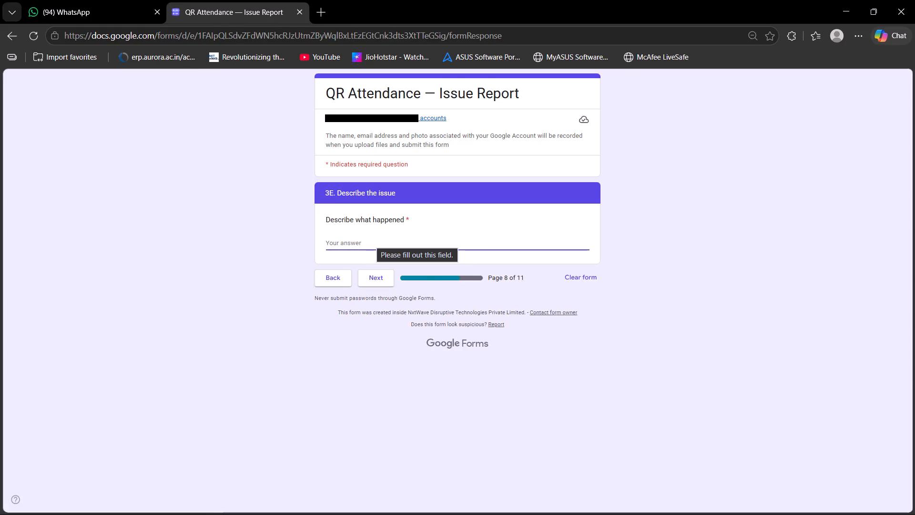
pyautogui.press('a')
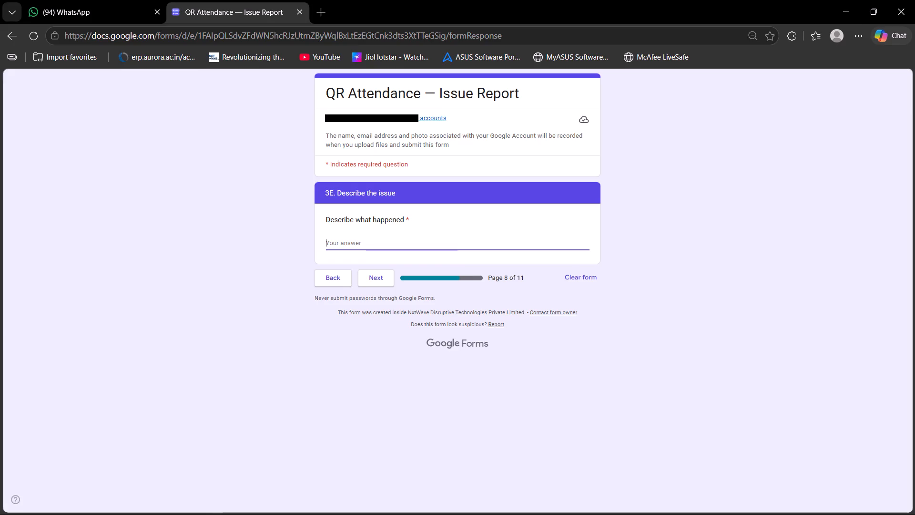
pyautogui.press('BackSpace')
pyautogui.press('a')
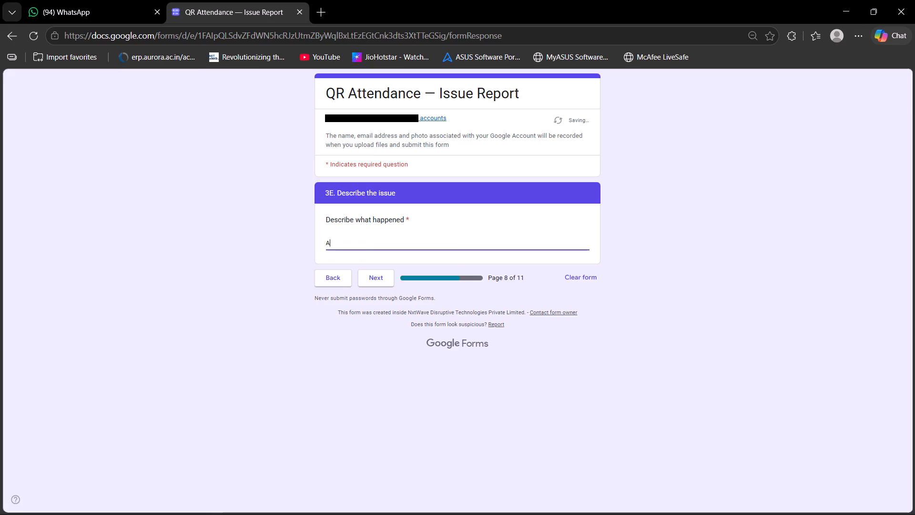
pyautogui.write('fter login')
pyautogui.press('space')
pyautogui.write('it is showing')
pyautogui.press('space')
pyautogui.write('like')
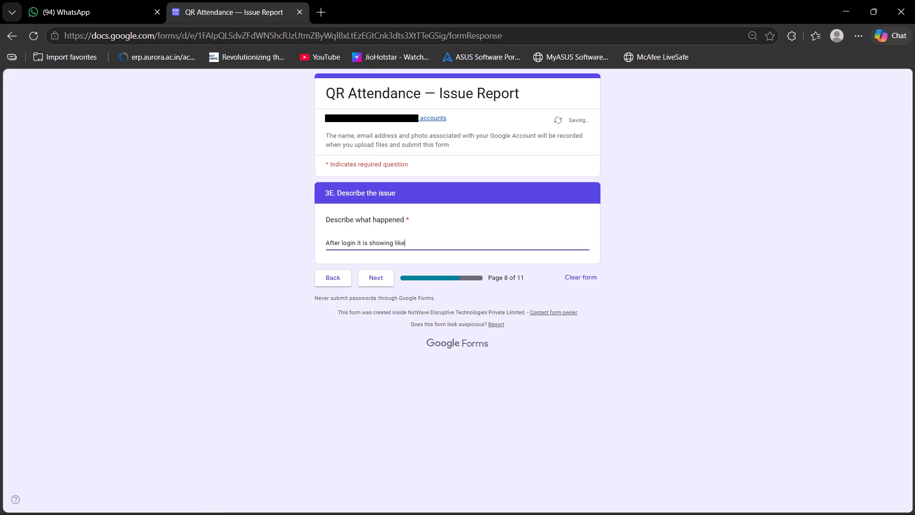
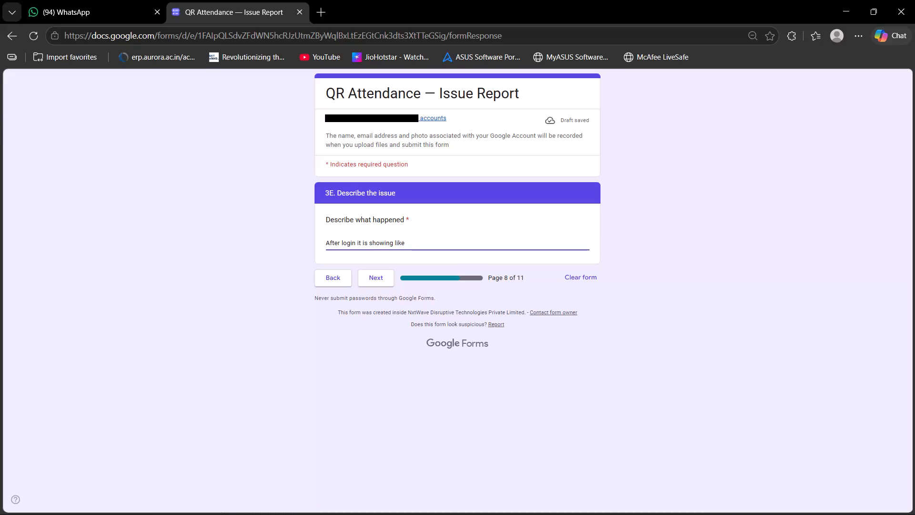
# Complete the Describe what happened answer by adding "This device is not linked to your account.".
pyautogui.press('t')
pyautogui.write('his i')
pyautogui.press('BackSpace')
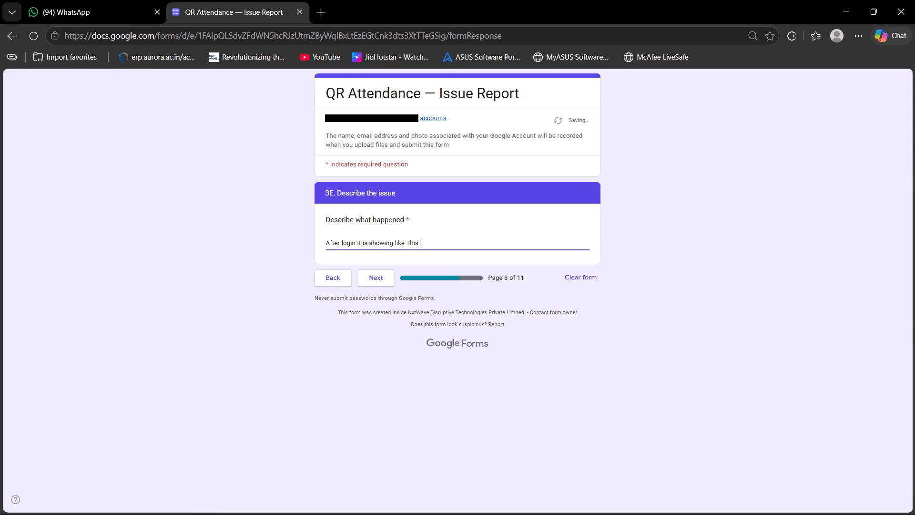
pyautogui.write('divice')
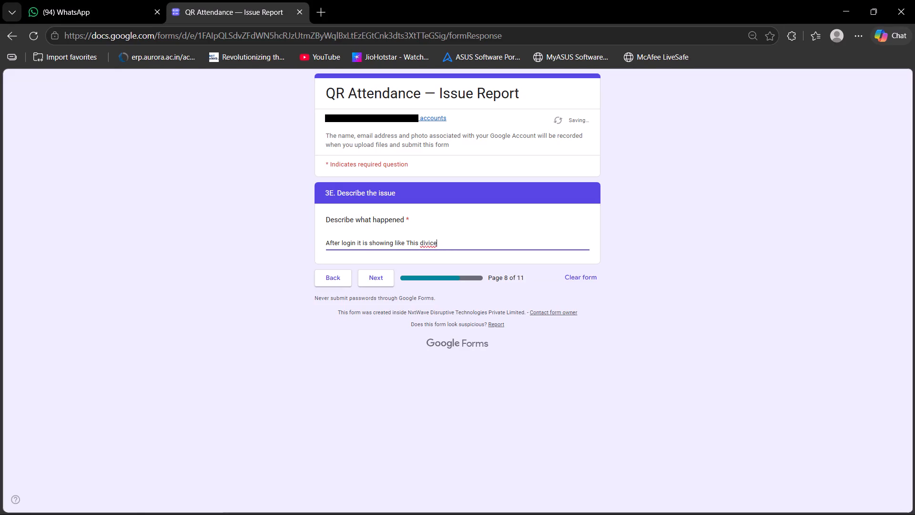
pyautogui.press('BackSpace')
pyautogui.press('BackSpace')
pyautogui.press('BackSpace')
pyautogui.press('BackSpace')
pyautogui.press('BackSpace')
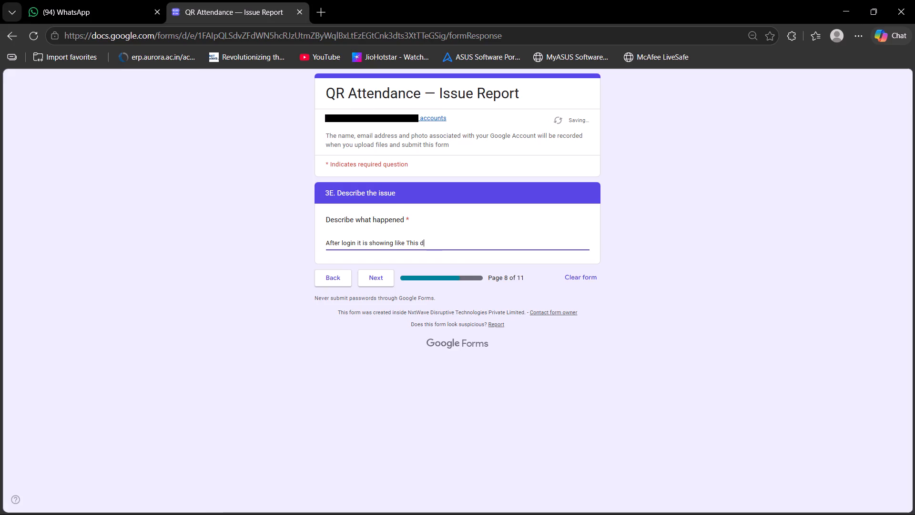
pyautogui.write('evice')
pyautogui.press('space')
pyautogui.write('is not linked')
pyautogui.press('space')
pyautogui.write('to your')
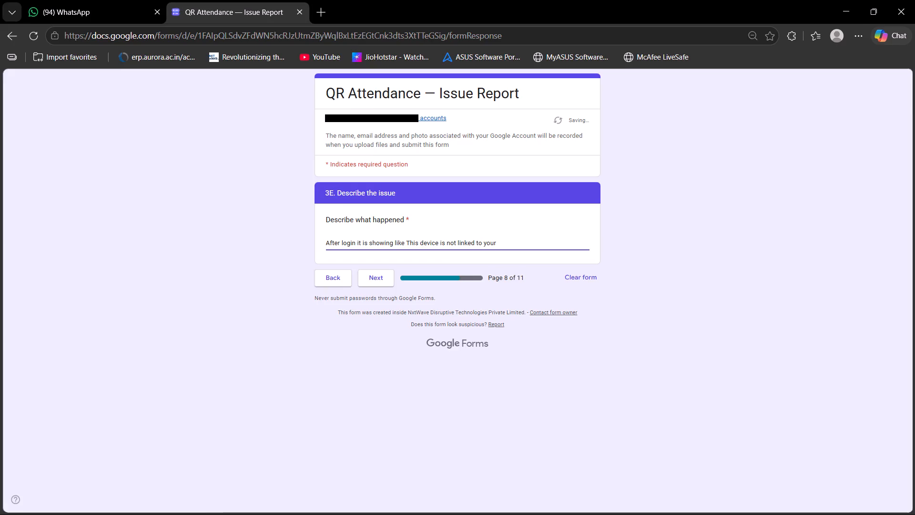
pyautogui.press('space')
pyautogui.write('account.')
# Insert an opening quotation mark before "This device" in the Describe what happened answer.
pyautogui.click(406, 244)
pyautogui.hotkey('shift', '"')
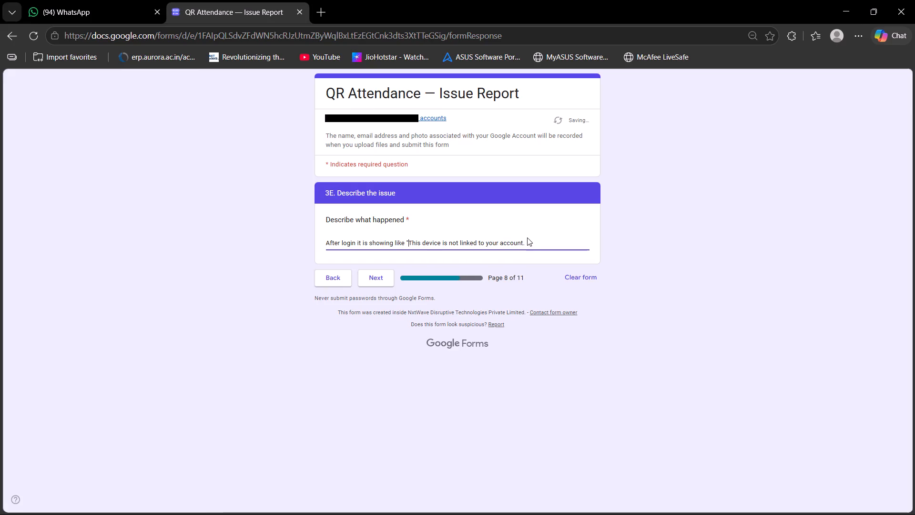
# Replace the final period after "account" with a closing quotation mark and continue to the Device and environment page.
pyautogui.click(523, 240)
pyautogui.hotkey('shift', '"')
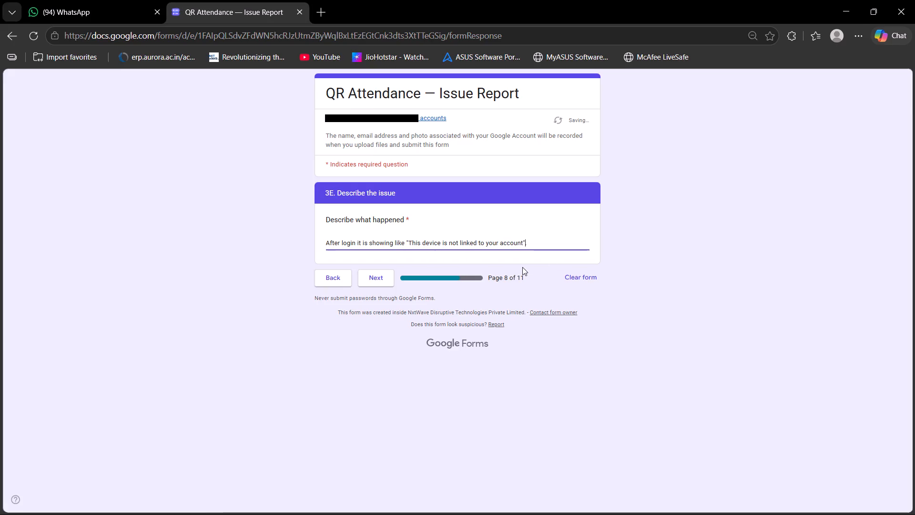
pyautogui.click(389, 286)
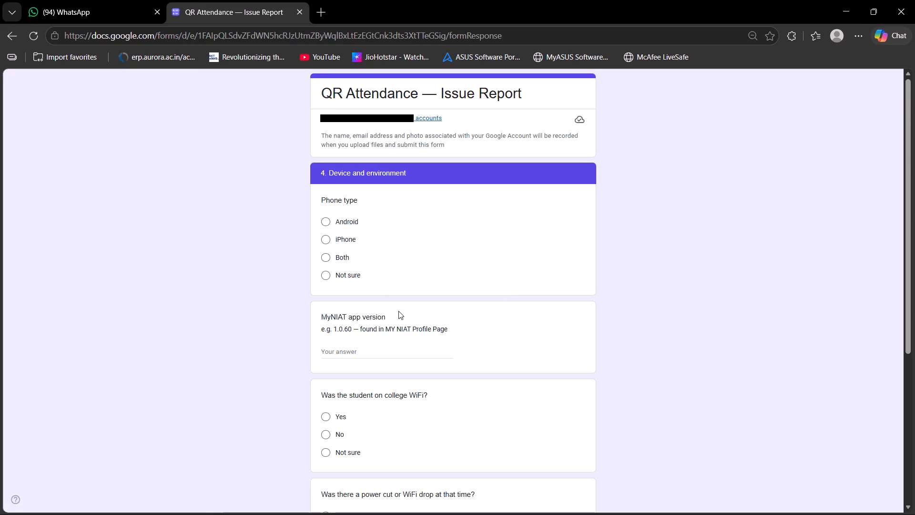
# Set the Phone type answer to Android.
pyautogui.click(343, 226)
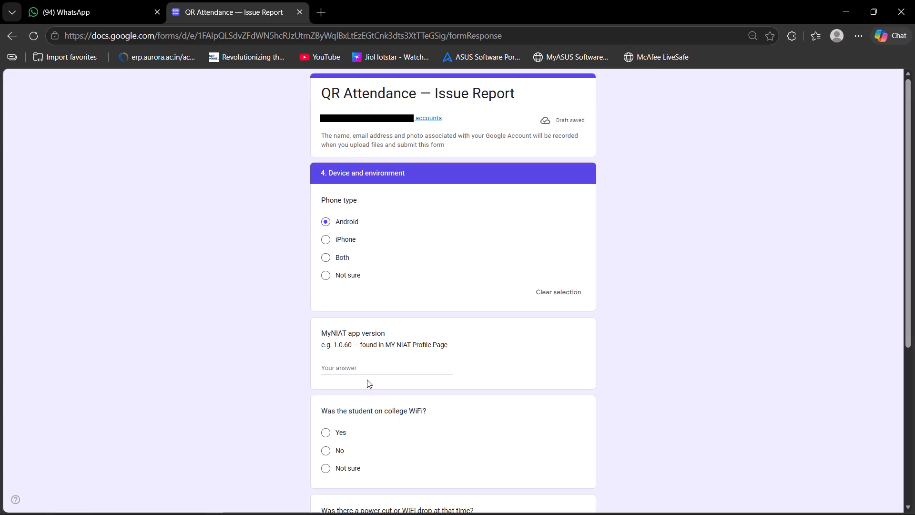
# Answer the college WiFi question with Yes and the power cut or WiFi drop question with Not sure, leaving MyNIAT app version blank.
pyautogui.scroll(-1, 357, 379)
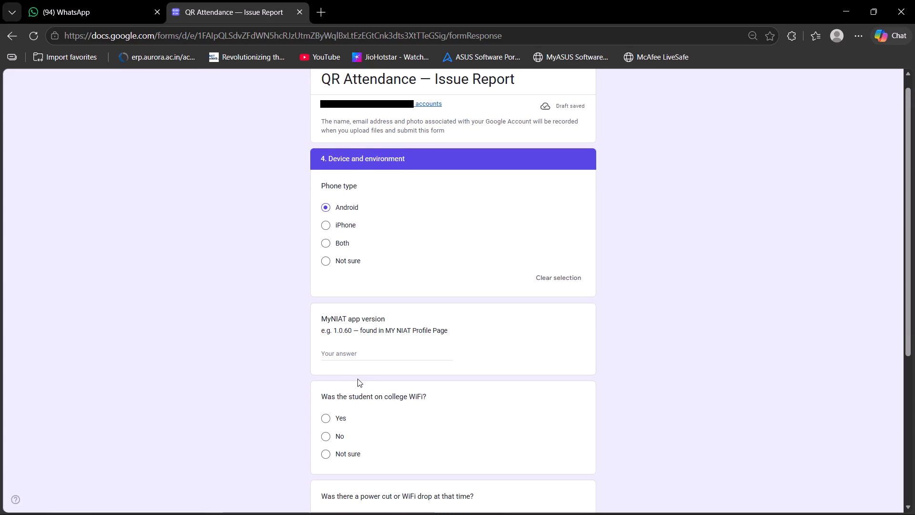
pyautogui.click(333, 359)
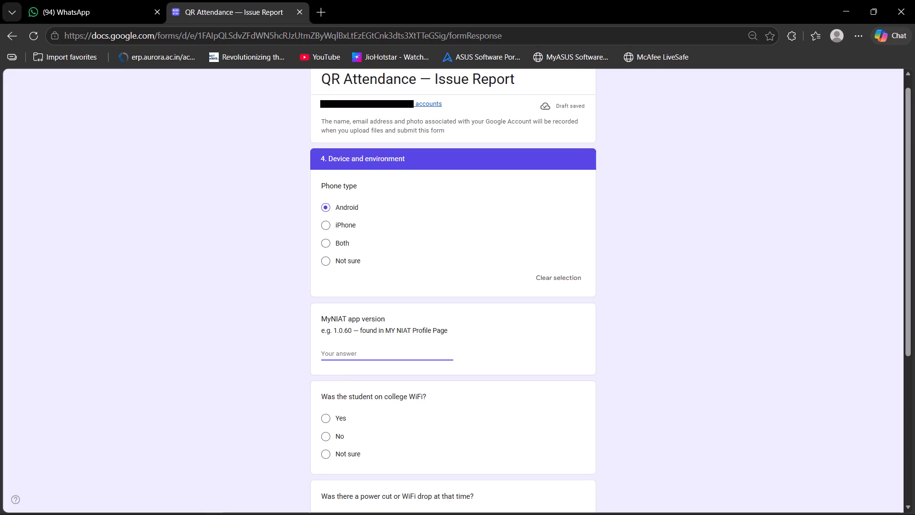
pyautogui.scroll(-1, 333, 359)
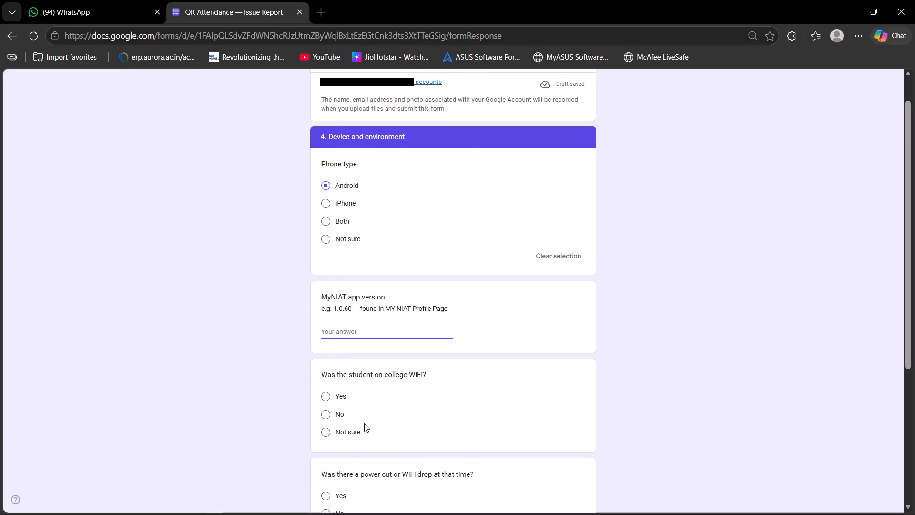
pyautogui.scroll(-1, 364, 423)
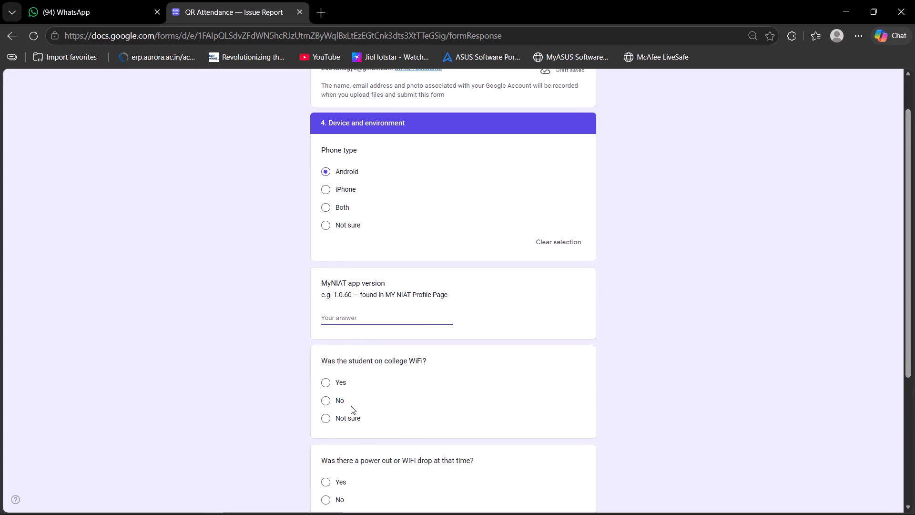
pyautogui.click(334, 387)
pyautogui.scroll(-1, 401, 374)
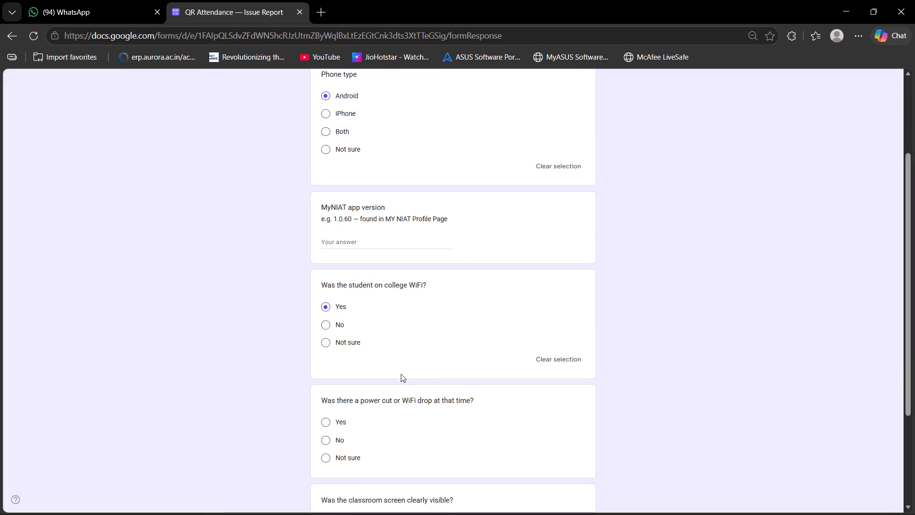
pyautogui.scroll(-1, 401, 374)
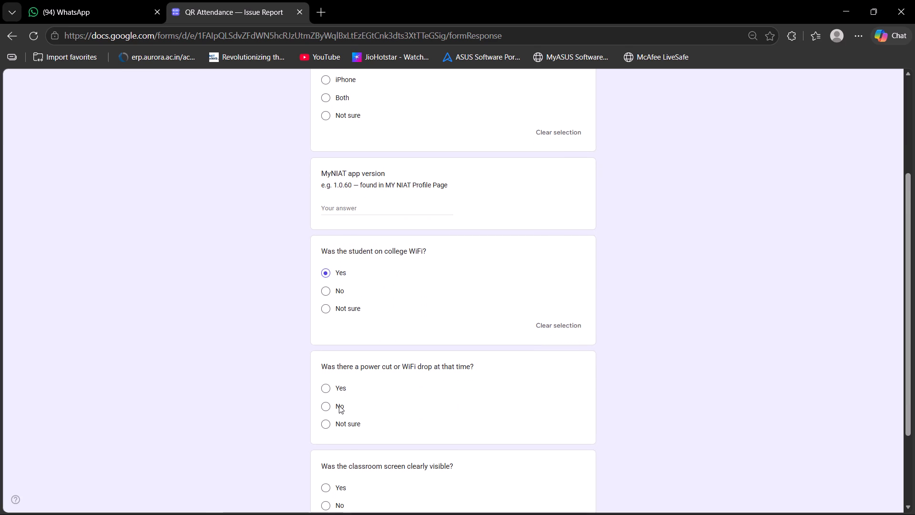
pyautogui.click(340, 426)
# Answer Was the classroom screen clearly visible? with Yes and continue to the Evidence page.
pyautogui.scroll(-1, 340, 426)
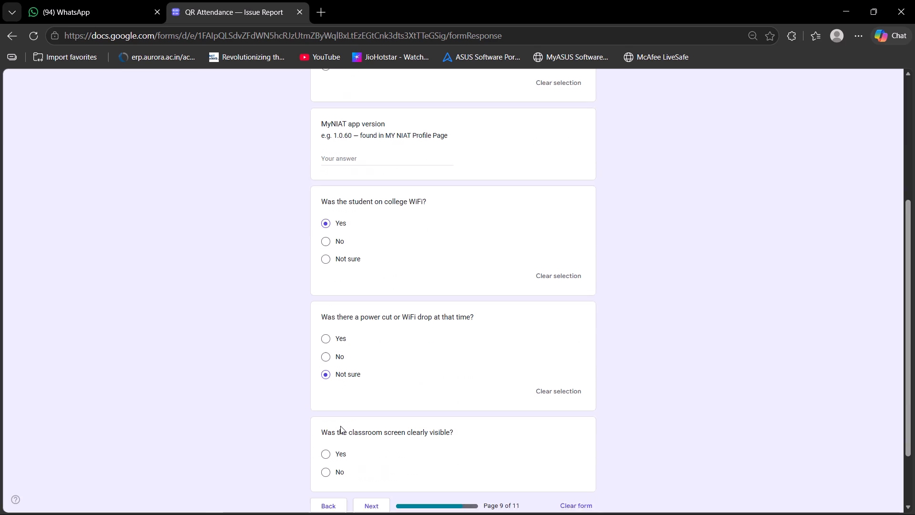
pyautogui.scroll(-1, 340, 426)
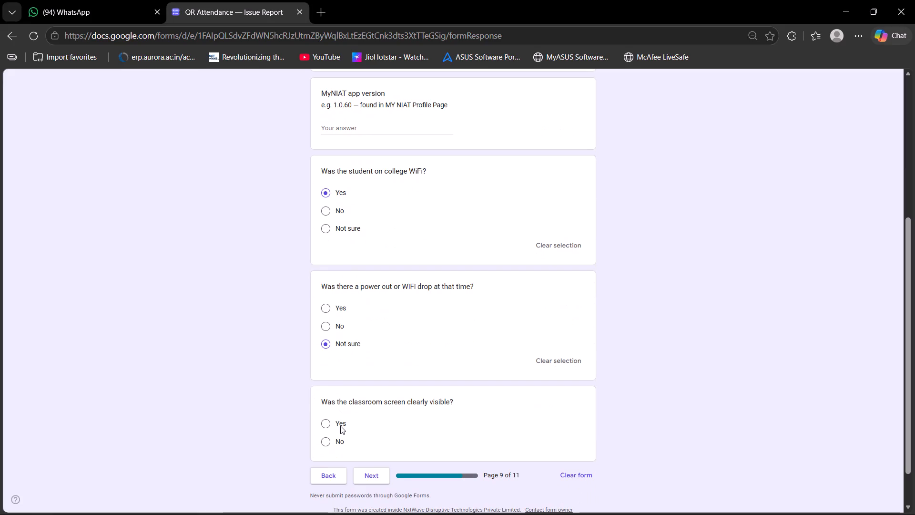
pyautogui.click(336, 417)
pyautogui.click(338, 421)
pyautogui.click(381, 497)
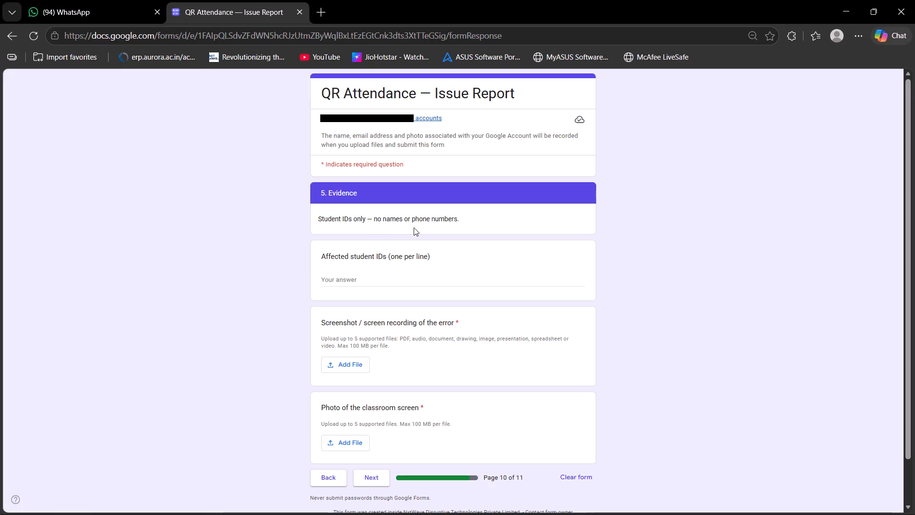
# Start the Affected student IDs (one per line) answer on the Evidence page.
pyautogui.click(364, 279)
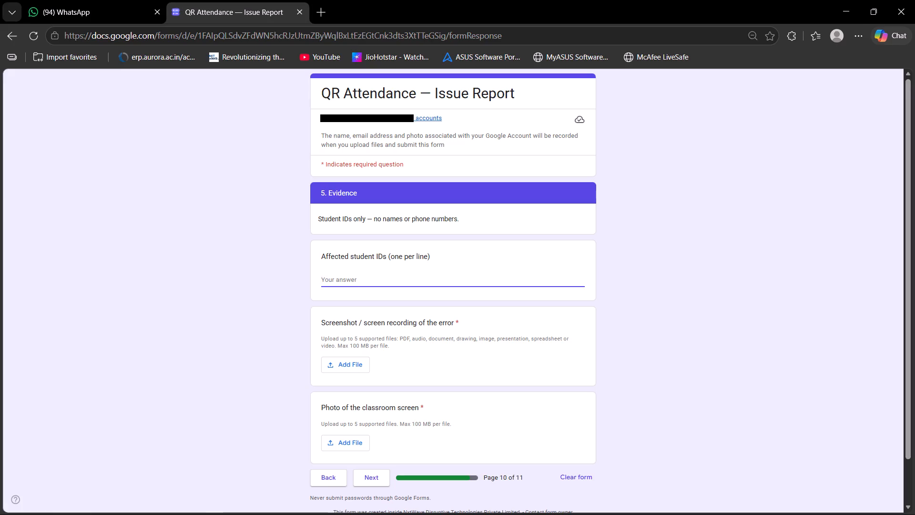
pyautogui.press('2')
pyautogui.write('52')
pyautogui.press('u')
# Open the learning.ccbp.in portal in a new tab, dismiss the feedback announcement and complete the Face ID verification.
pyautogui.click(311, 9)
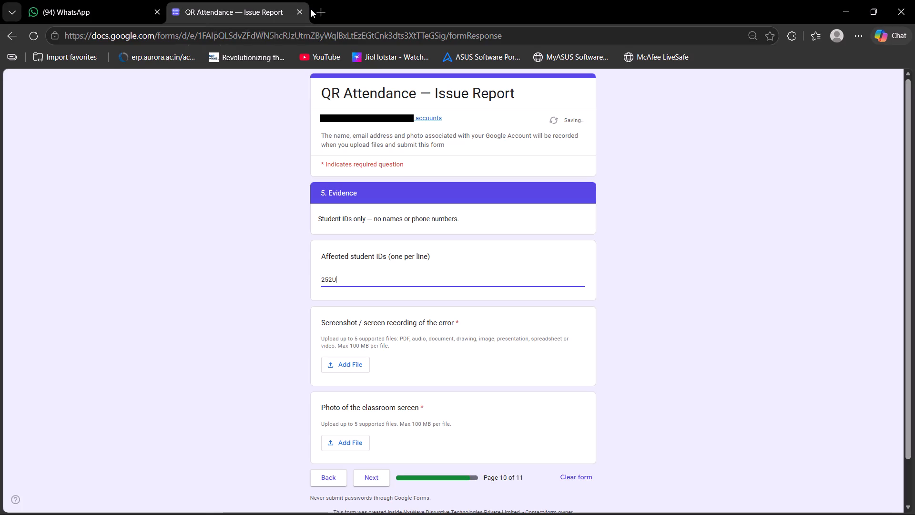
pyautogui.click(315, 12)
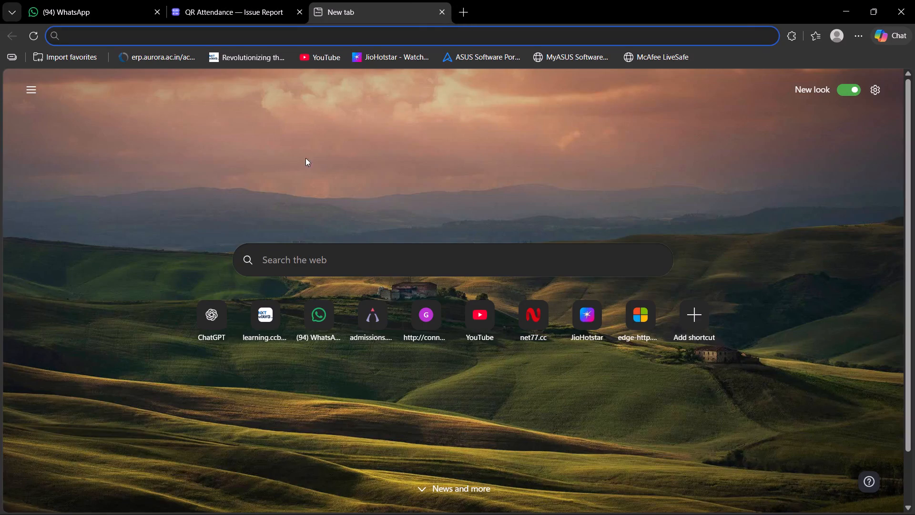
pyautogui.click(264, 336)
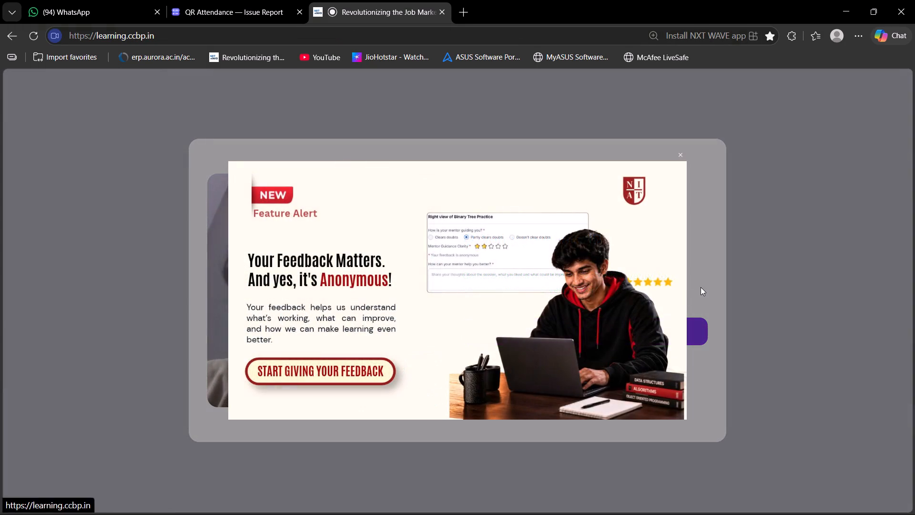
pyautogui.click(701, 287)
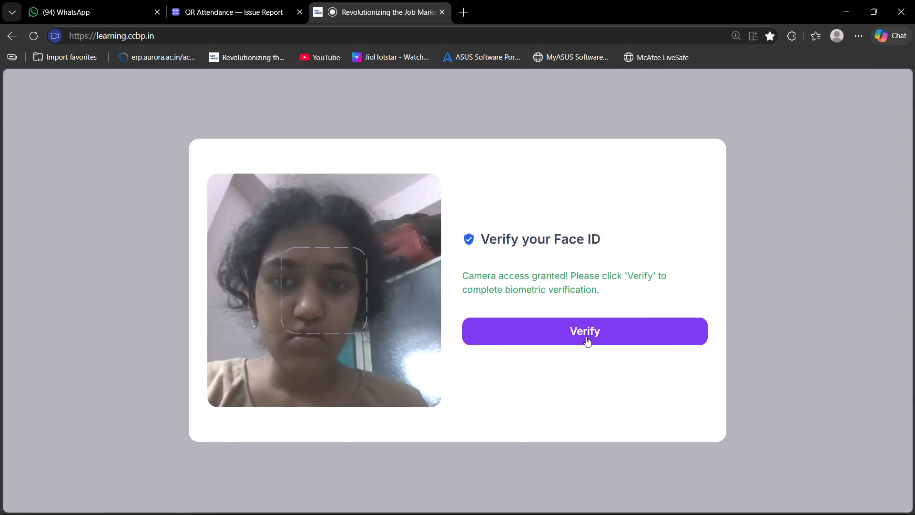
pyautogui.click(586, 337)
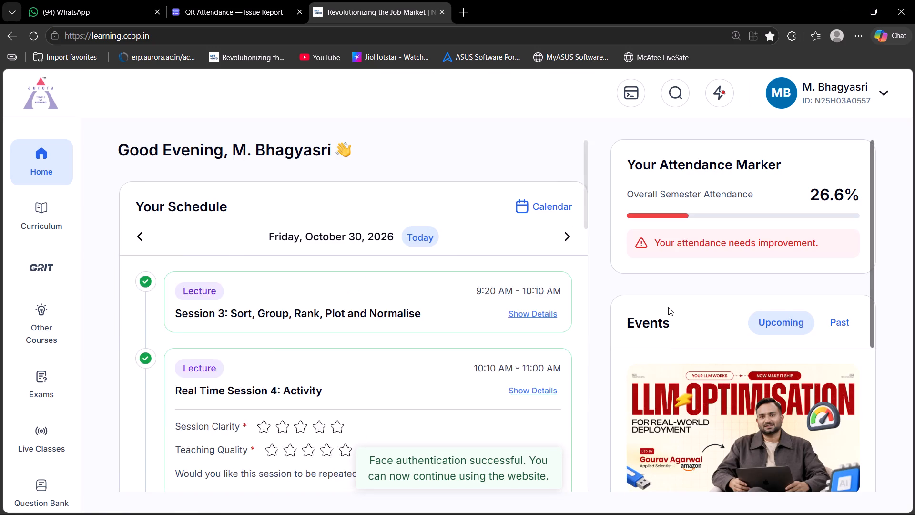
# Copy the student ID shown under the profile name on the learning portal's home page.
pyautogui.scroll(-1, 668, 307)
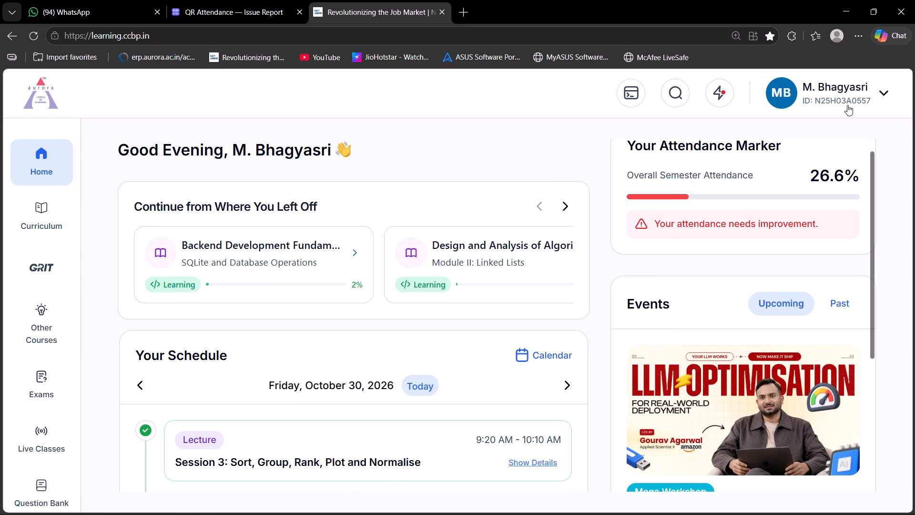
pyautogui.click(868, 102)
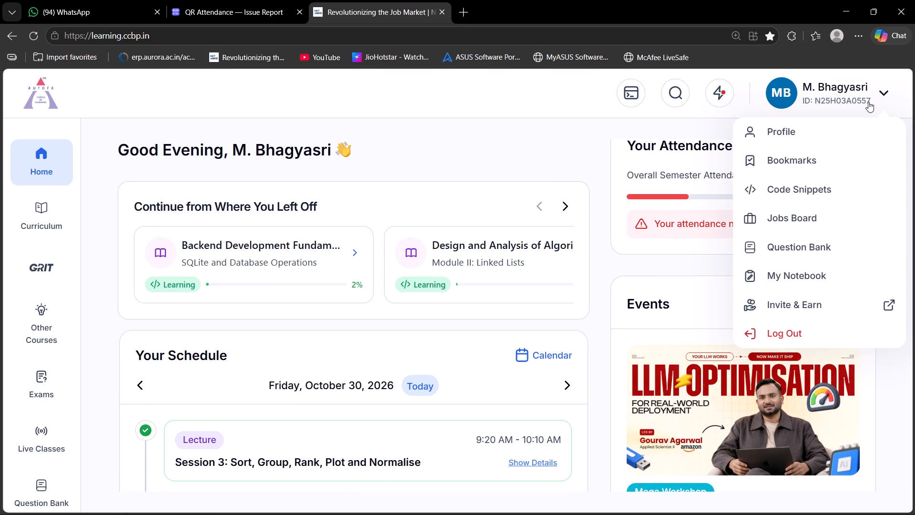
pyautogui.moveTo(874, 99); pyautogui.dragTo(815, 109)
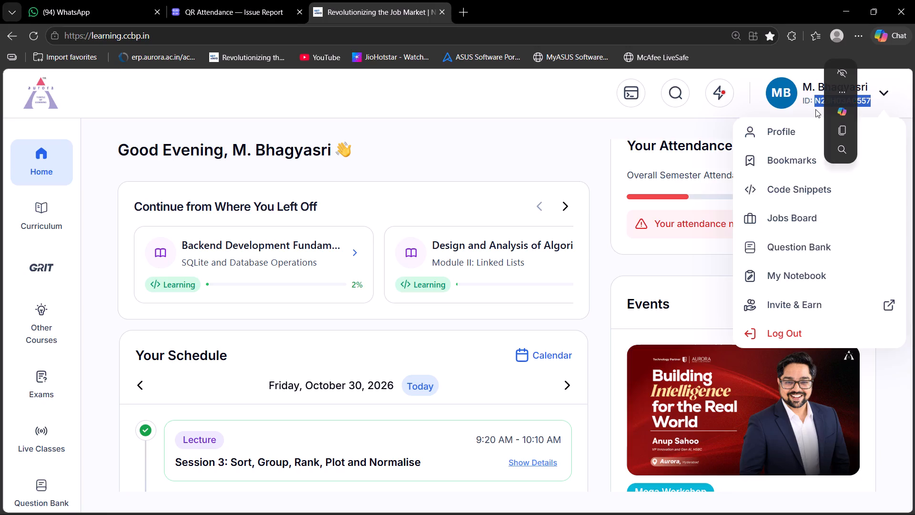
pyautogui.hotkey('ctrl', 'c')
# Return to the issue report form and replace the partial Affected student IDs entry with the copied student ID, without a trailing blank line.
pyautogui.click(217, 0)
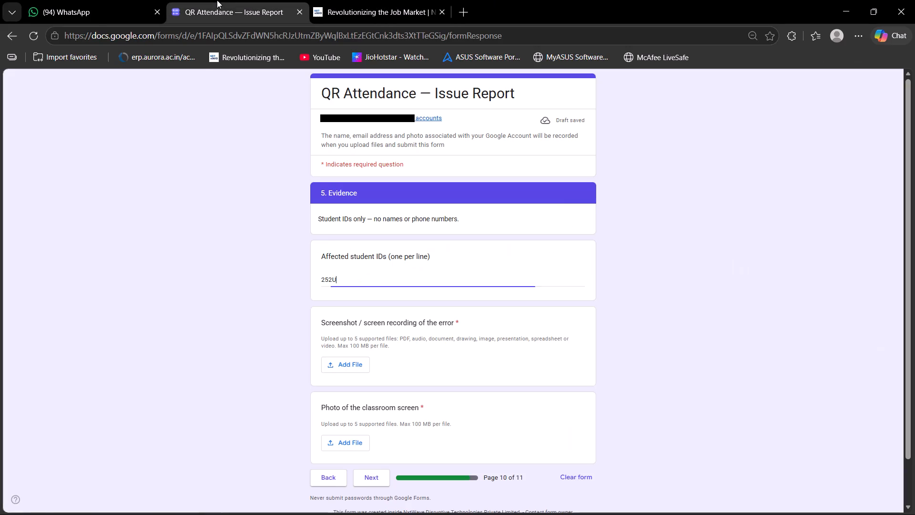
pyautogui.press('BackSpace')
pyautogui.press('BackSpace')
pyautogui.press('BackSpace')
pyautogui.press('BackSpace')
pyautogui.press('BackSpace')
pyautogui.press('BackSpace')
pyautogui.press('BackSpace')
pyautogui.press('BackSpace')
pyautogui.press('BackSpace')
pyautogui.press('BackSpace')
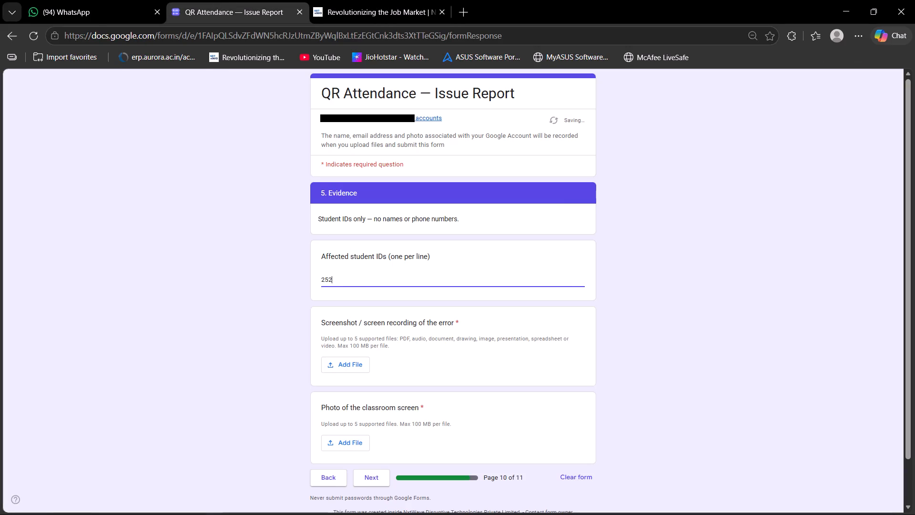
pyautogui.hotkey('ctrl', 'v')
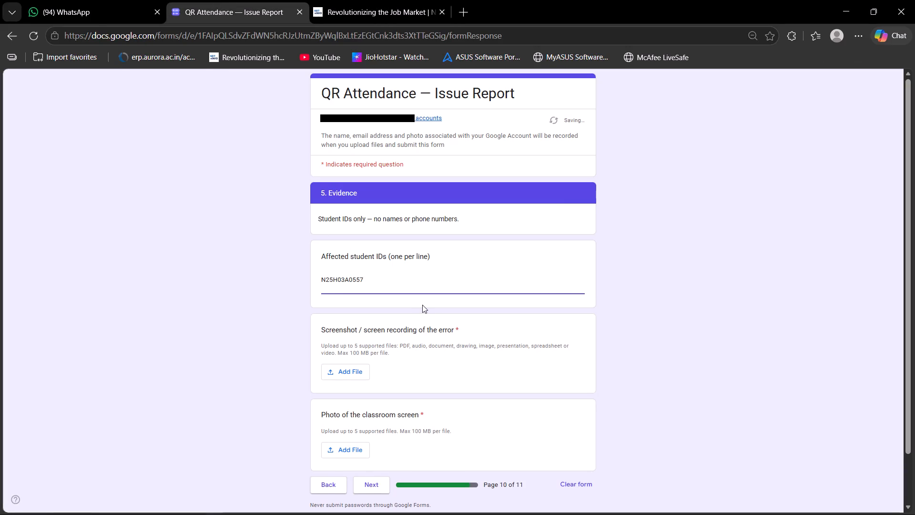
pyautogui.press('BackSpace')
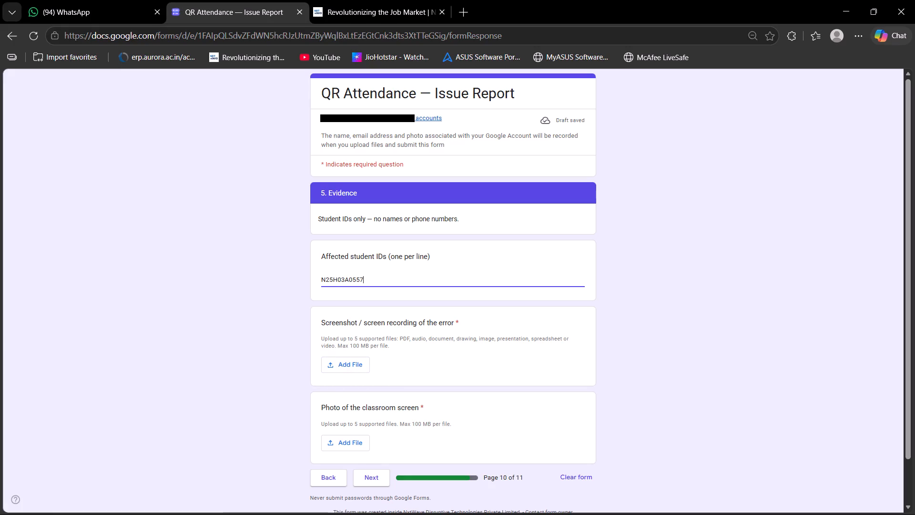
# Open the file upload dialog for the Screenshot / screen recording of the error question.
pyautogui.click(356, 369)
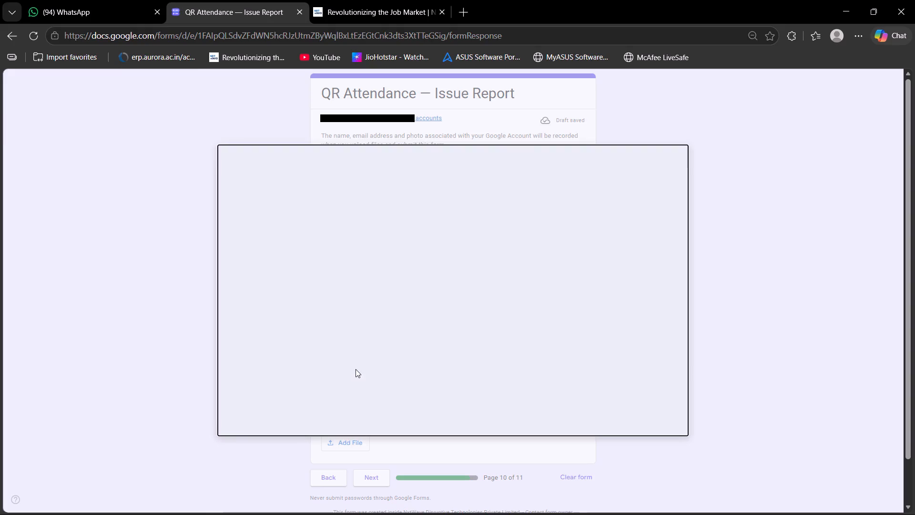
pyautogui.scroll(-1, 457, 336)
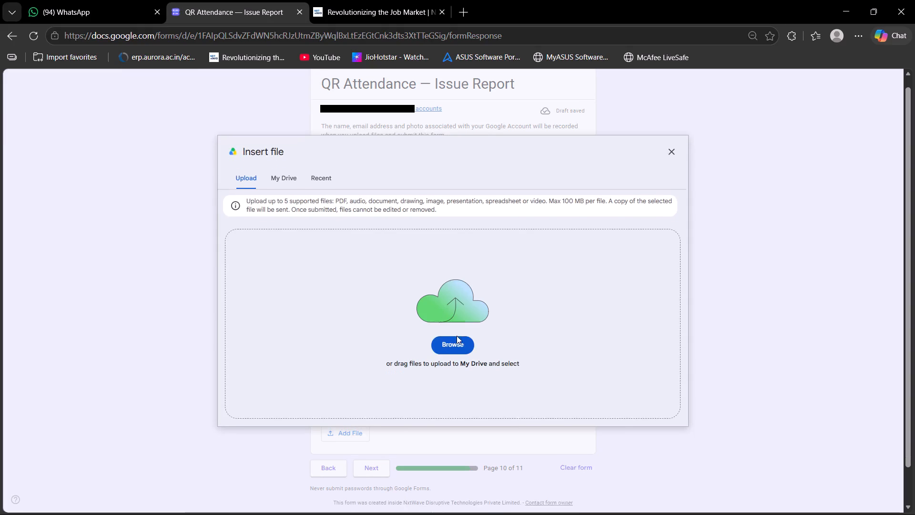
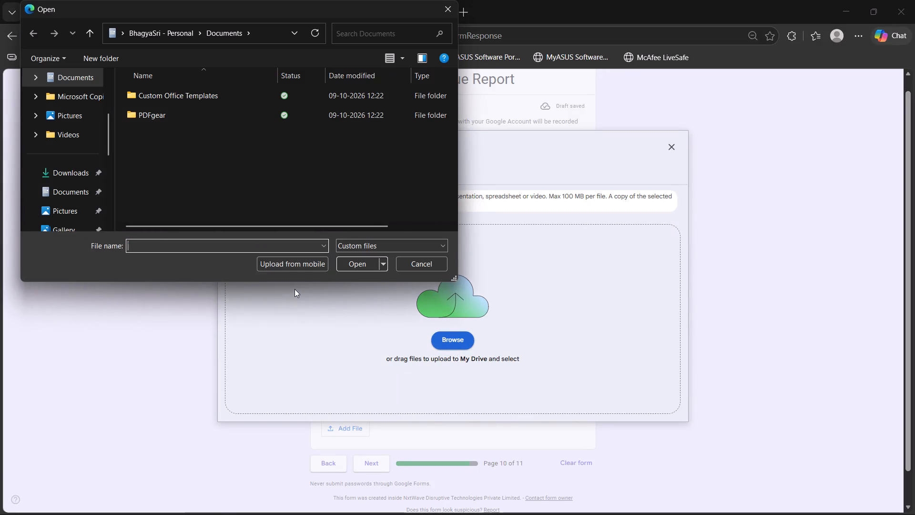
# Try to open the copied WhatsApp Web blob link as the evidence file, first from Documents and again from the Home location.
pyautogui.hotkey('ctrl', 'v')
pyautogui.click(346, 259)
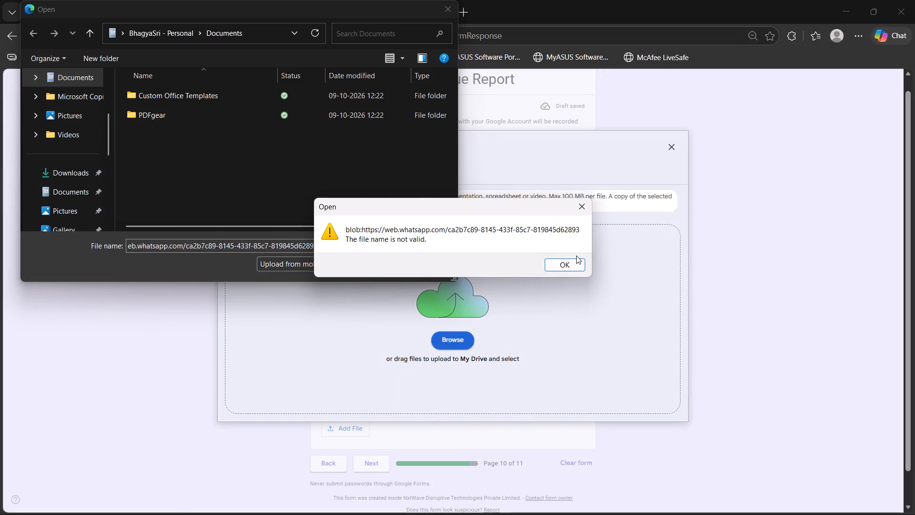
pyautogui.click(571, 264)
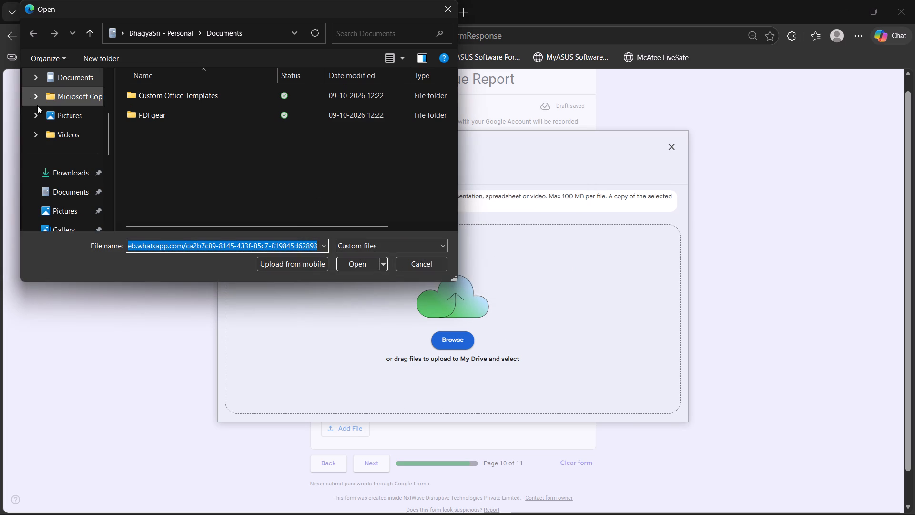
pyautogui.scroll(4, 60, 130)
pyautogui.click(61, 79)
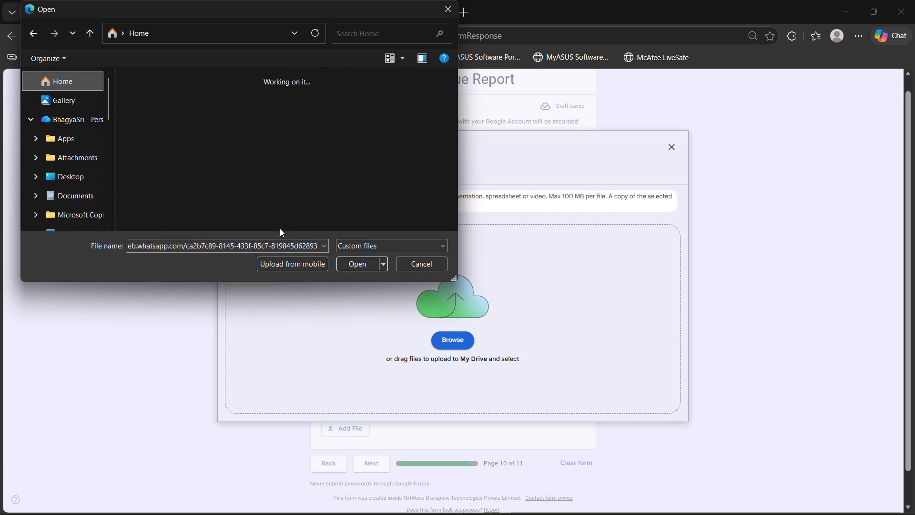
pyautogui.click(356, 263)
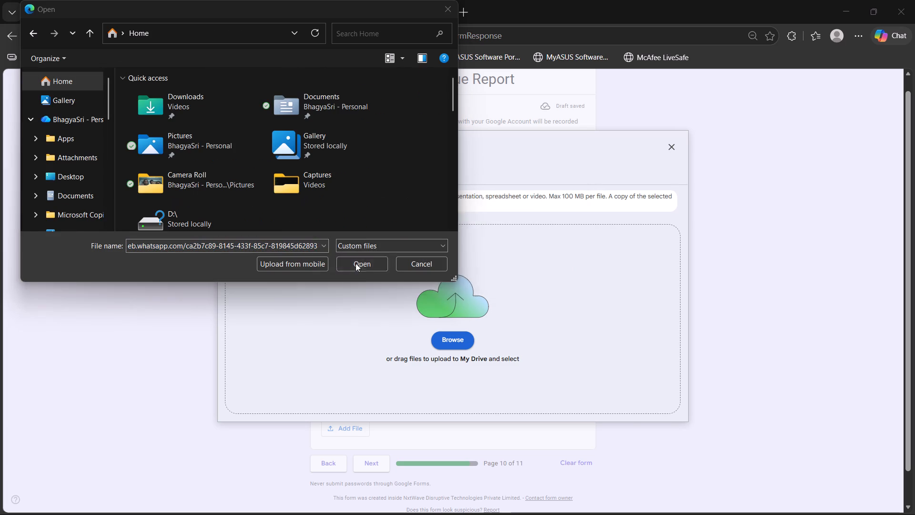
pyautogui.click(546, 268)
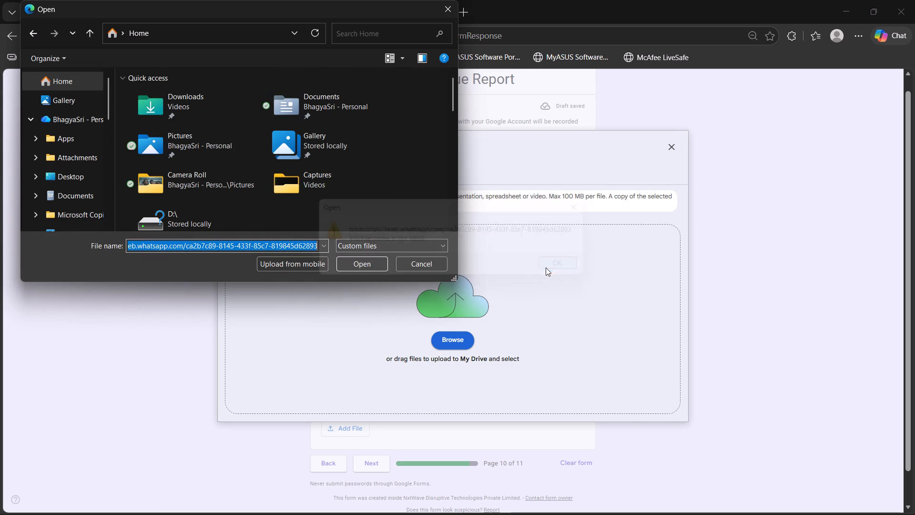
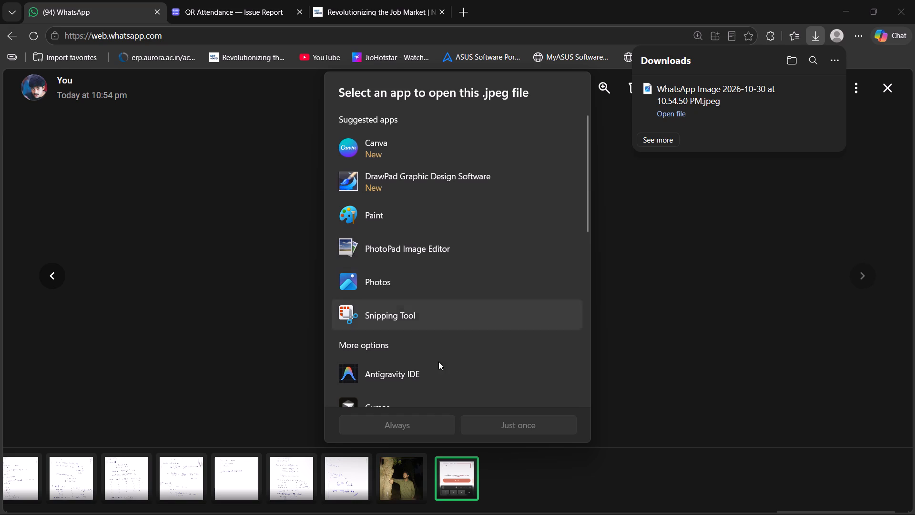
# Look through the apps offered for opening the downloaded WhatsApp .jpeg image.
pyautogui.scroll(-2, 475, 365)
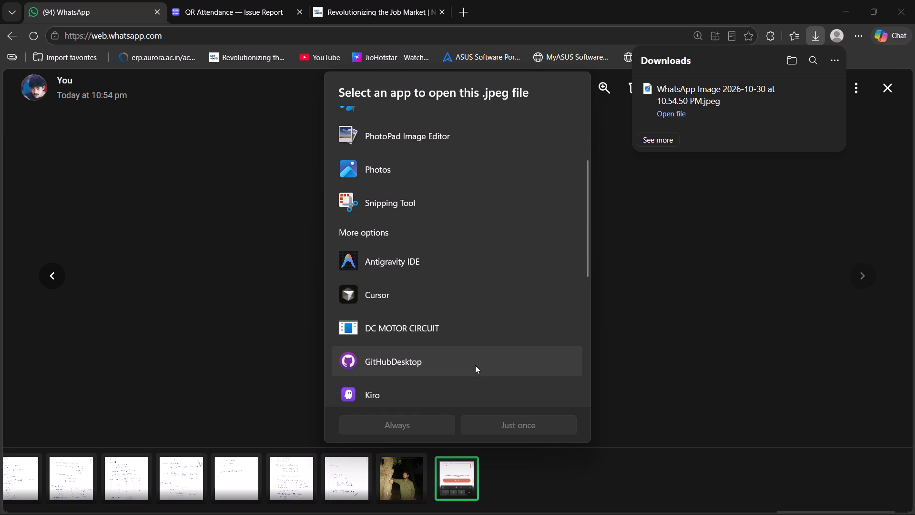
pyautogui.scroll(-3, 475, 365)
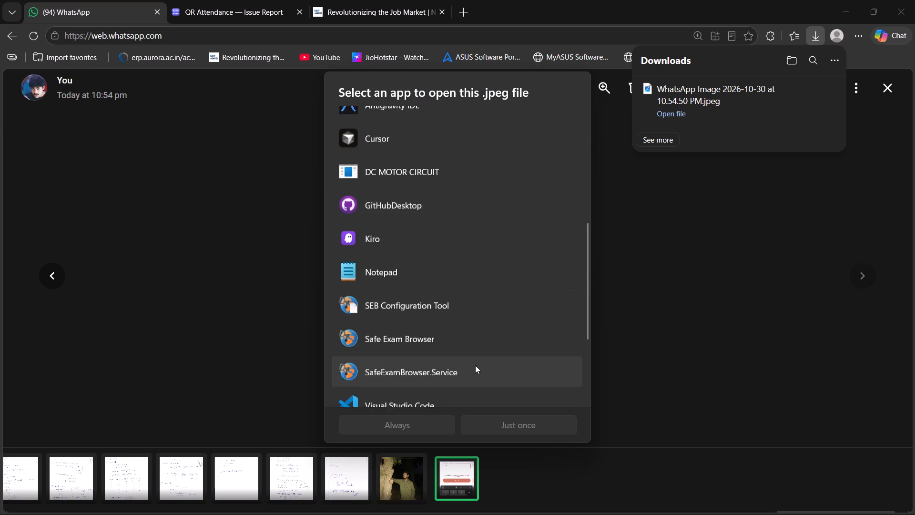
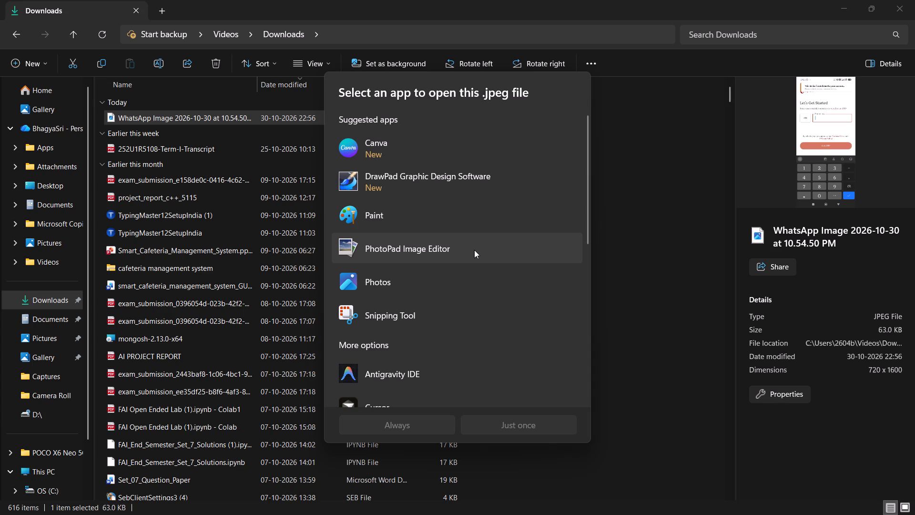
# Open the downloaded WhatsApp Image 2026-10-30 in Photos for this one time and examine the login error screenshot.
pyautogui.click(435, 276)
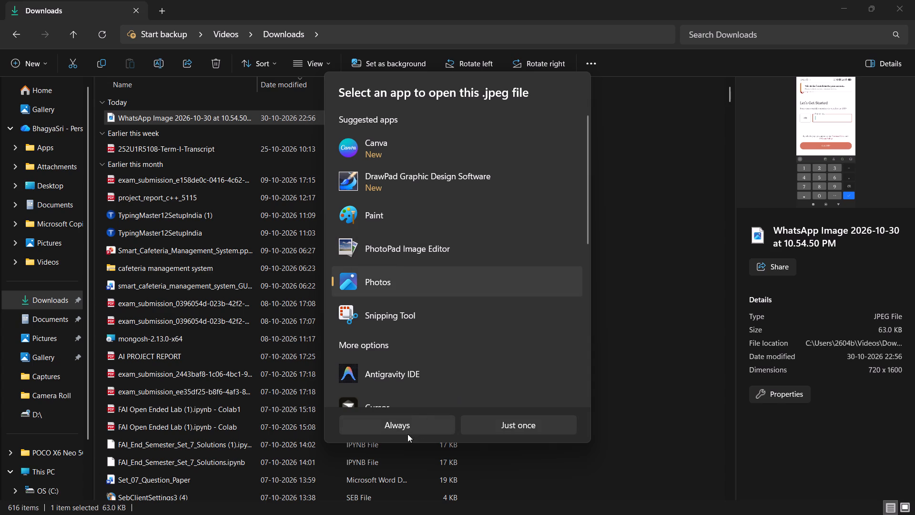
pyautogui.click(508, 420)
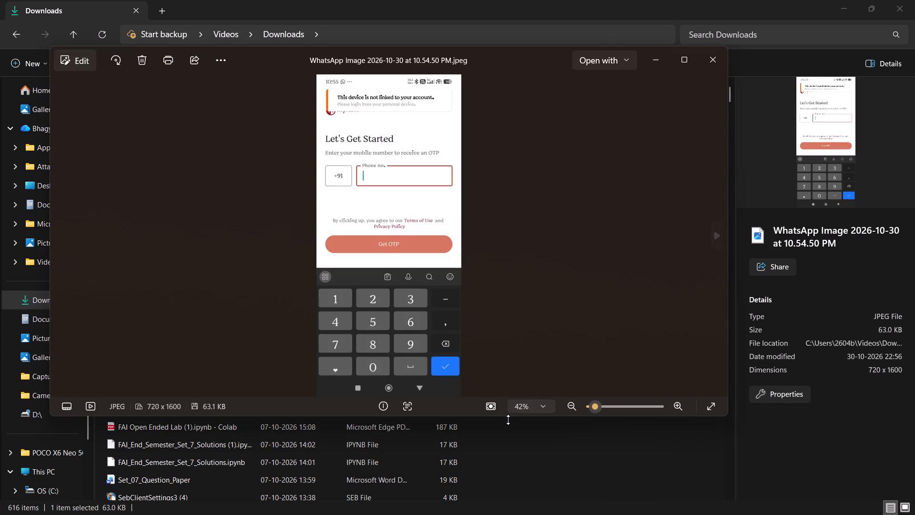
pyautogui.scroll(-4, 409, 341)
pyautogui.scroll(1, 420, 257)
pyautogui.keyDown('ctrl'); pyautogui.scroll(-3, 411, 237); pyautogui.keyUp('ctrl')
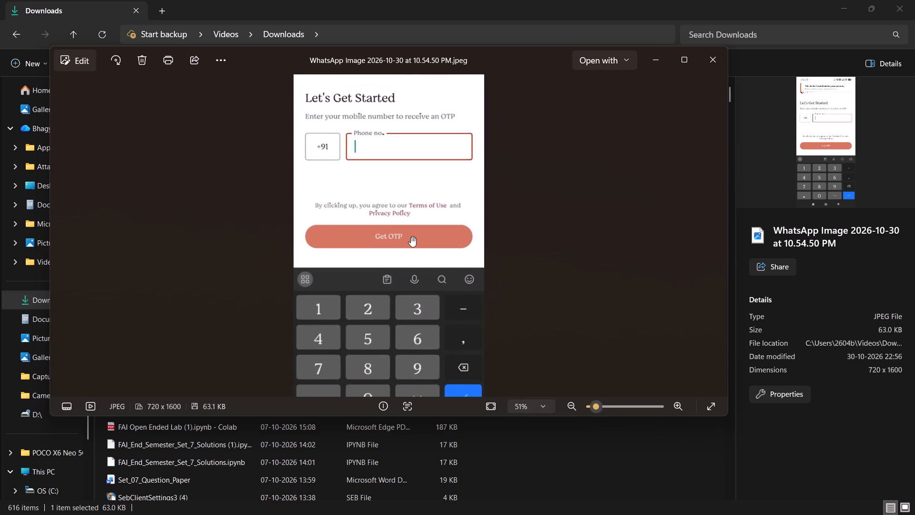
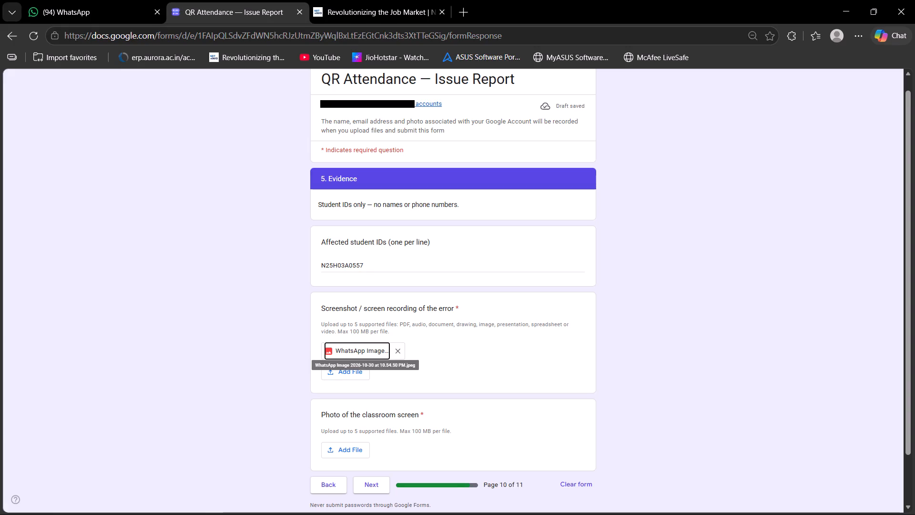
# Upload the downloaded JPEG "WhatsApp Image 2026-10-30 at 10.54.50 PM" as the Photo of the classroom screen and continue to the next form section.
pyautogui.click(335, 453)
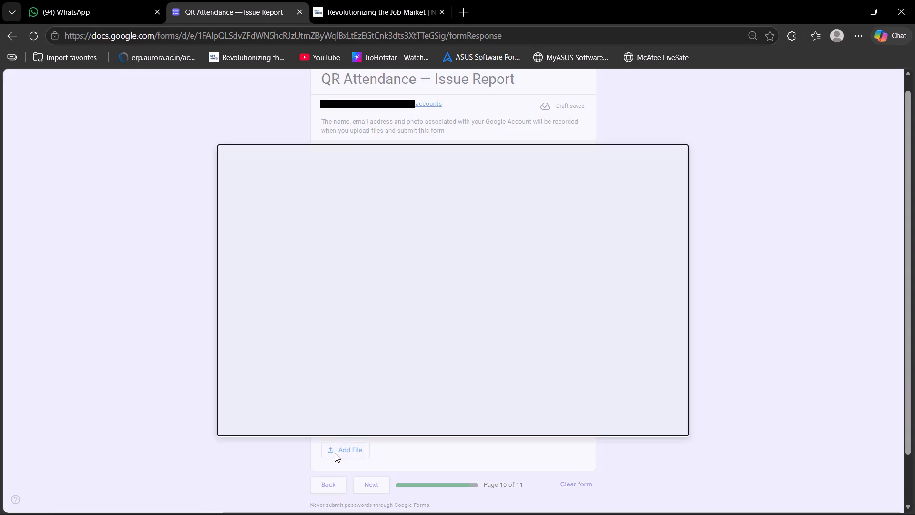
pyautogui.click(462, 350)
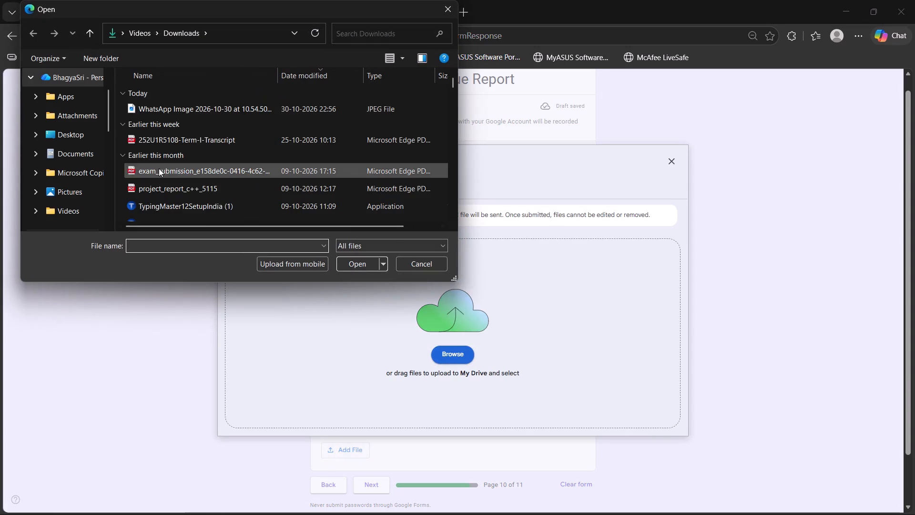
pyautogui.doubleClick(163, 106)
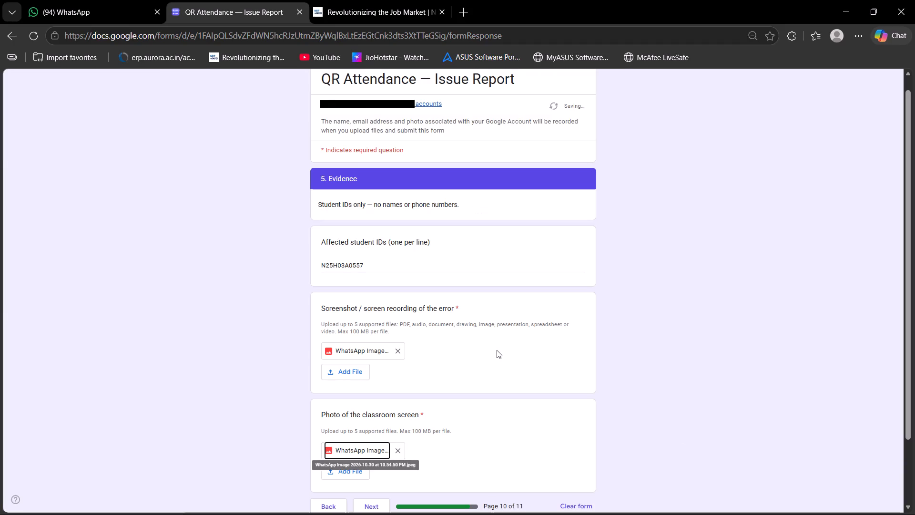
pyautogui.scroll(-2, 497, 350)
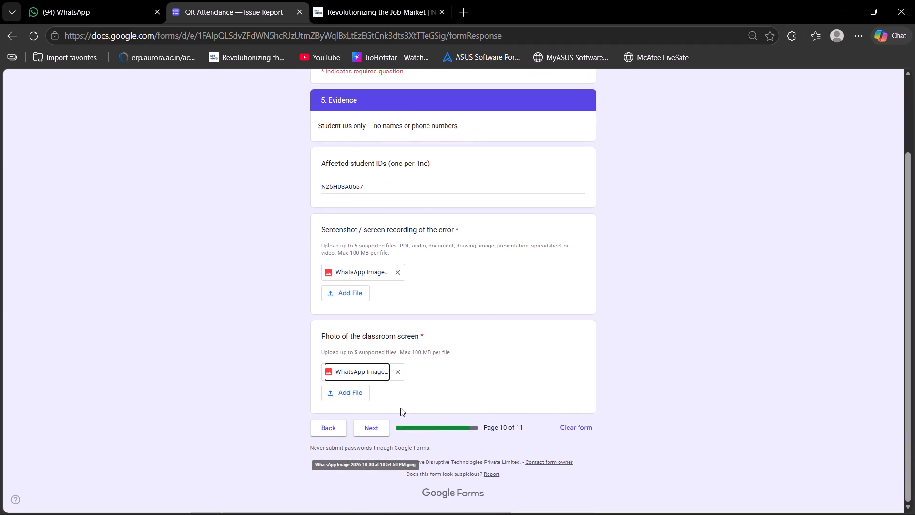
pyautogui.click(371, 426)
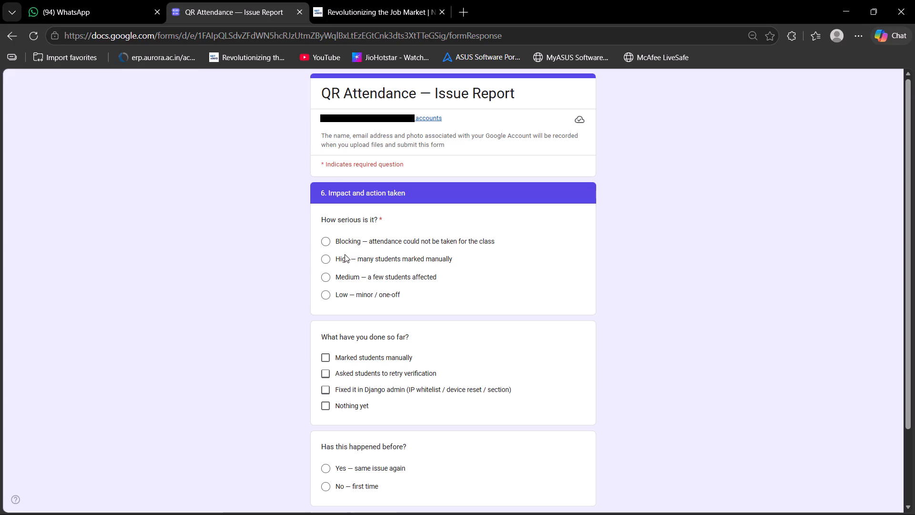
# Answer "How serious is it?" with "High — many students marked manually".
pyautogui.click(354, 244)
# Answer the impact section with High severity, Marked students manually as the action taken, and No — first time.
pyautogui.click(345, 256)
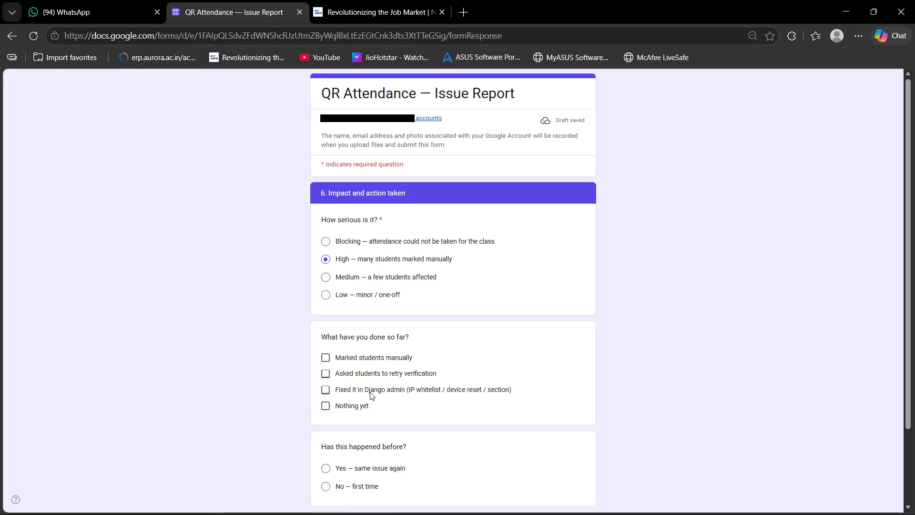
pyautogui.scroll(-1, 370, 392)
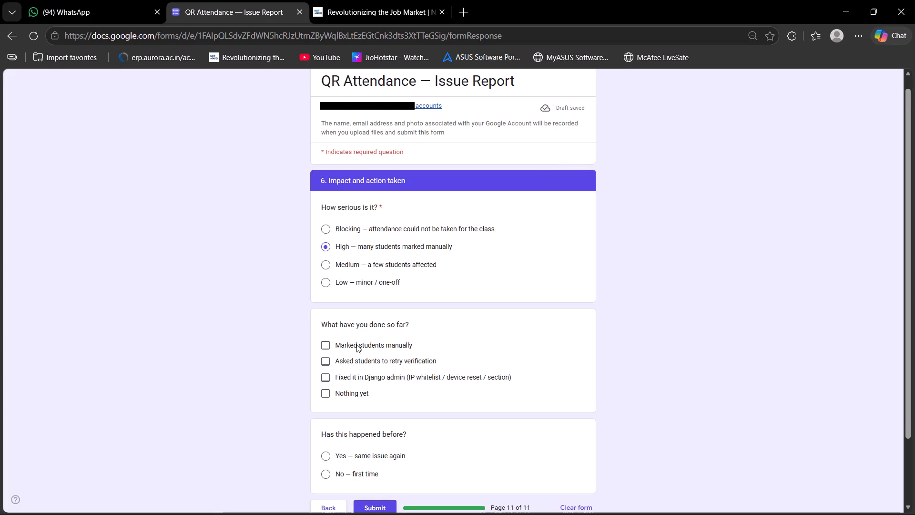
pyautogui.click(356, 344)
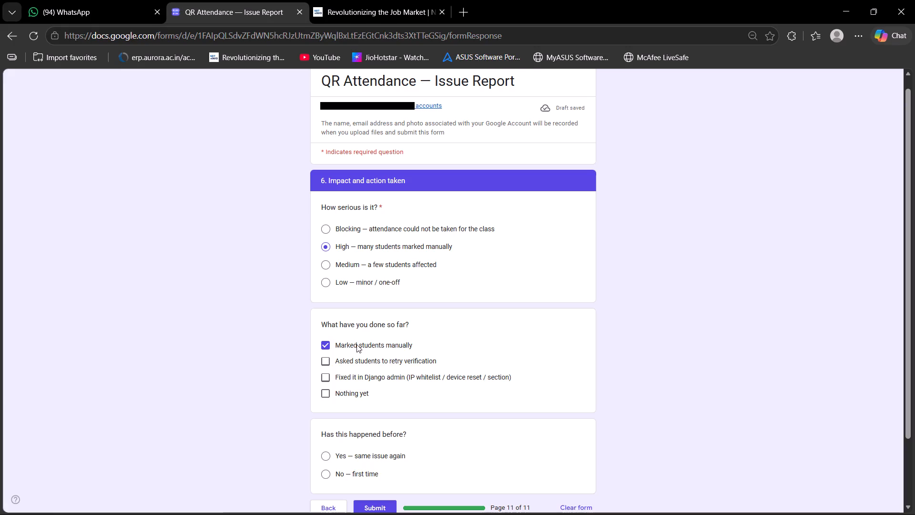
pyautogui.scroll(-1, 356, 344)
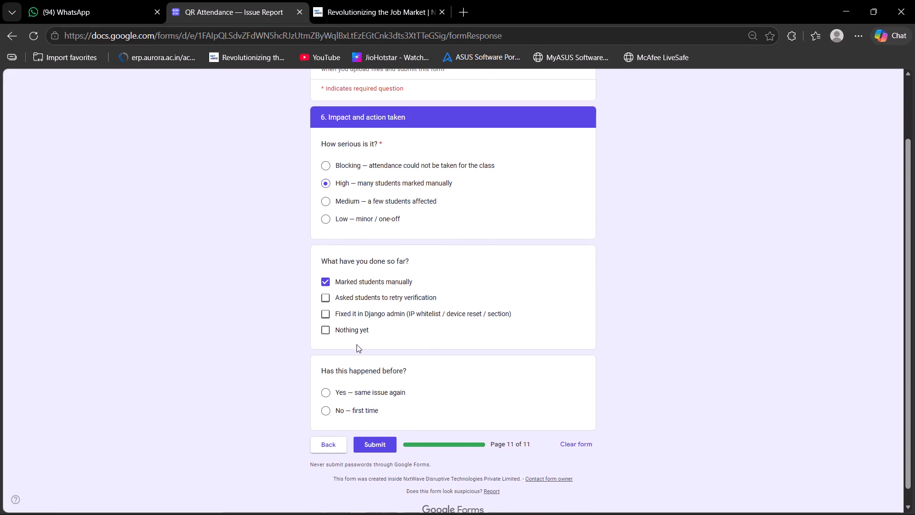
pyautogui.click(344, 409)
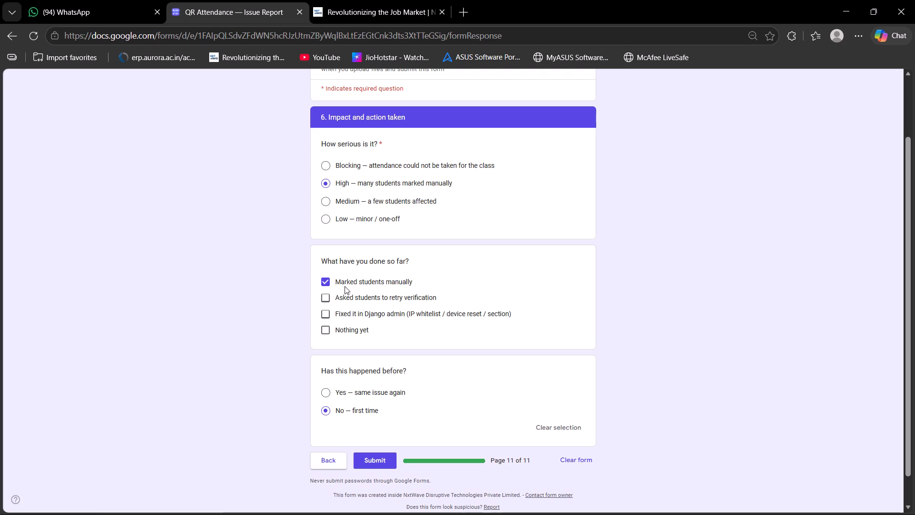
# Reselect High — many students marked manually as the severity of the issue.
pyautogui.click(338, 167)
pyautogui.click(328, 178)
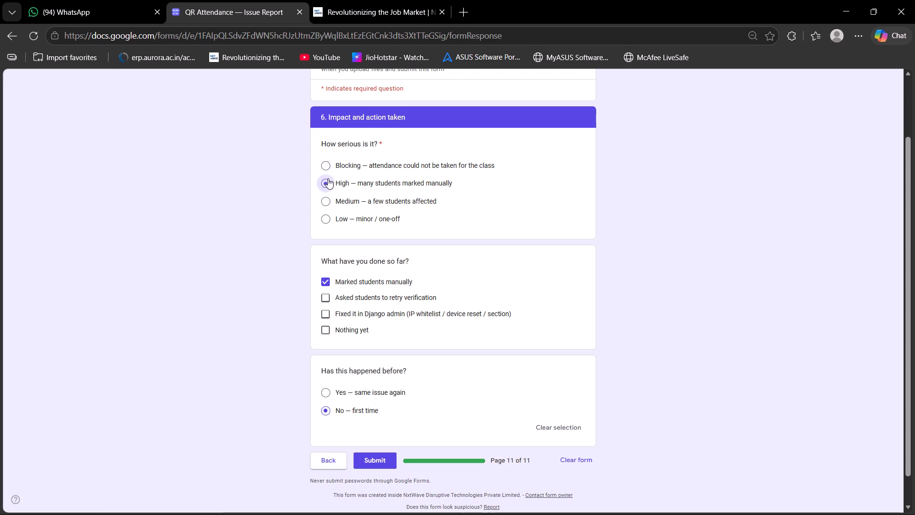
# Go back to the Evidence section and review the affected student ID and the files attached to both upload questions.
pyautogui.scroll(-4, 395, 242)
pyautogui.click(336, 427)
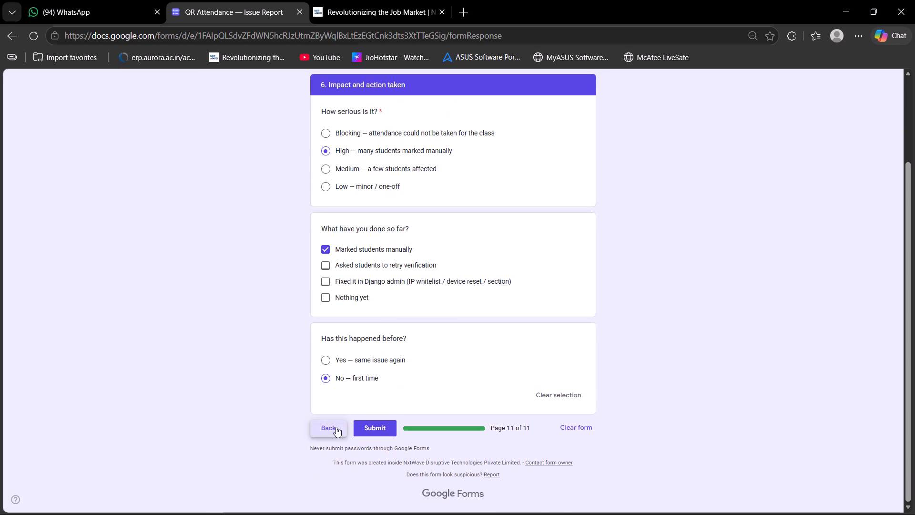
pyautogui.click(336, 427)
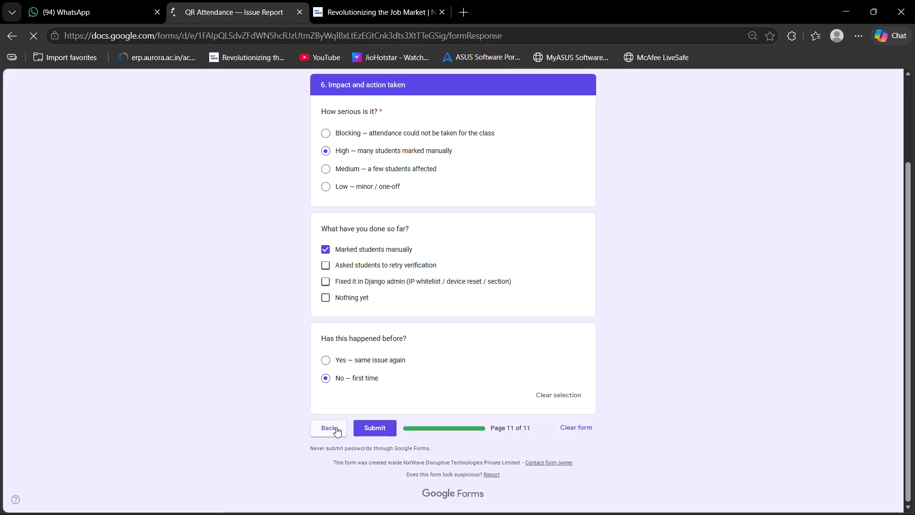
pyautogui.click(336, 427)
pyautogui.click(336, 427)
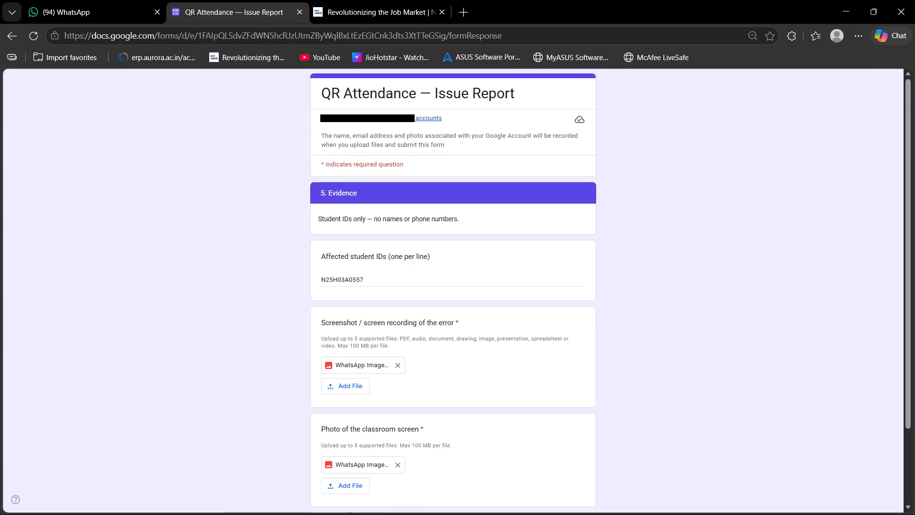
pyautogui.click(336, 427)
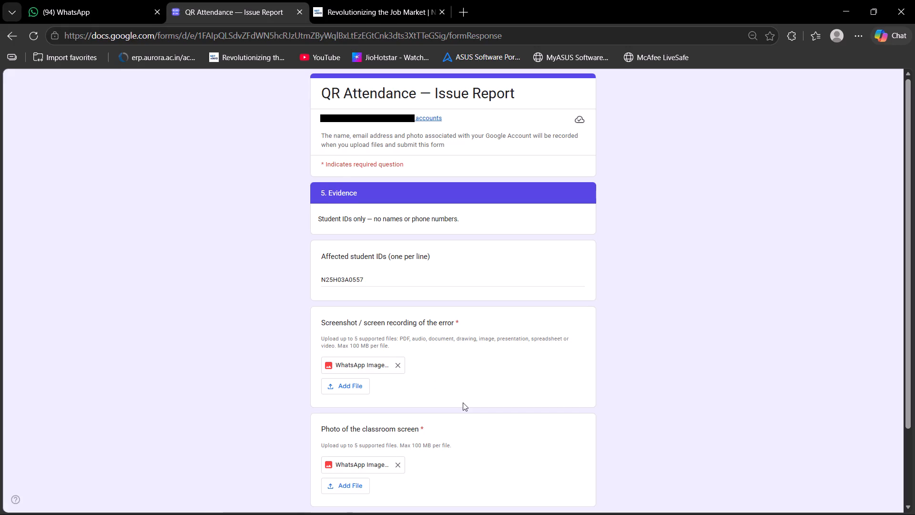
pyautogui.scroll(-2, 463, 402)
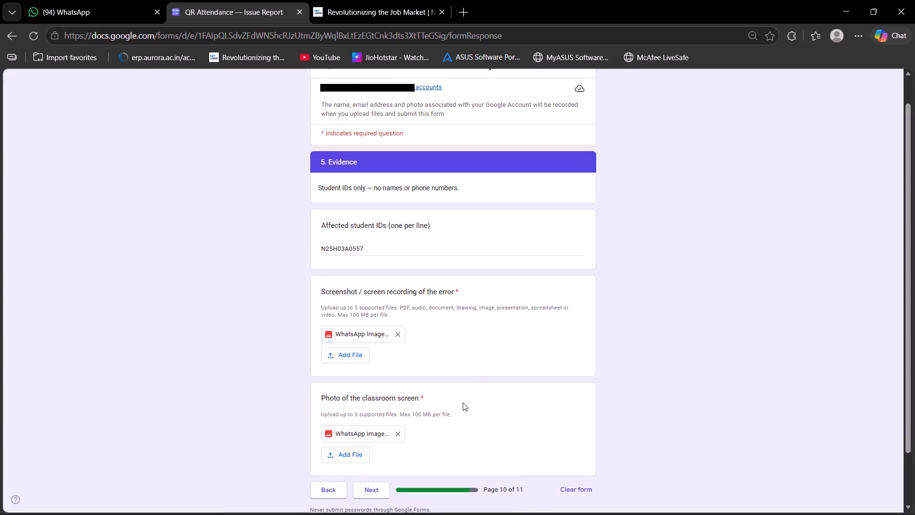
pyautogui.scroll(-2, 463, 402)
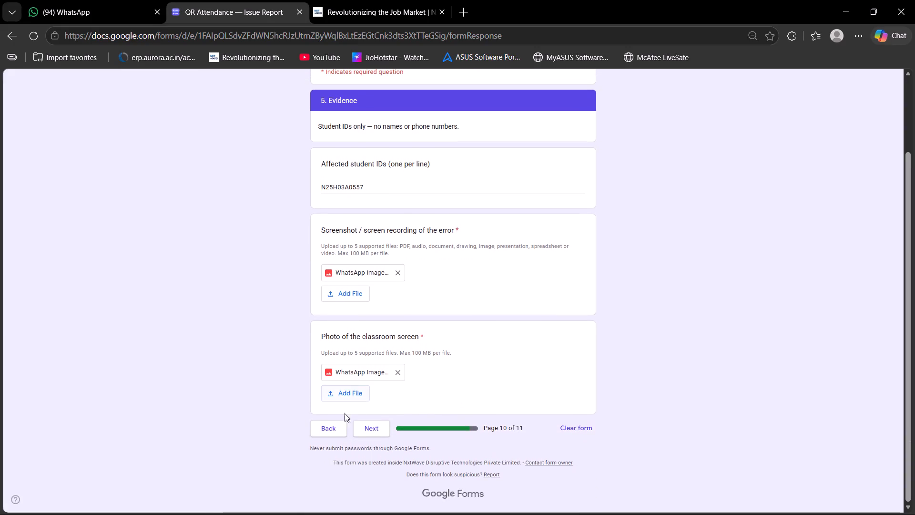
# Go back through the device, issue description, verification message and What went wrong sections to the session details page, reviewing the answers.
pyautogui.click(331, 427)
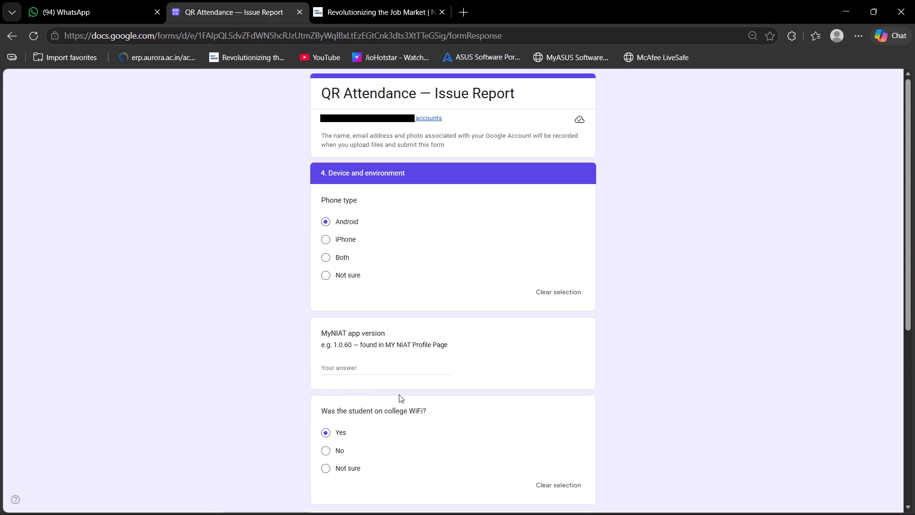
pyautogui.scroll(-1, 399, 394)
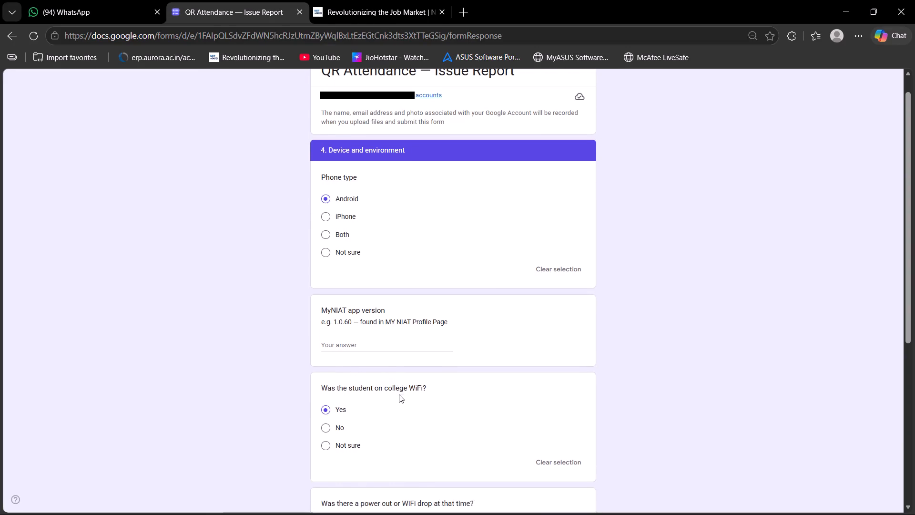
pyautogui.scroll(-1, 399, 394)
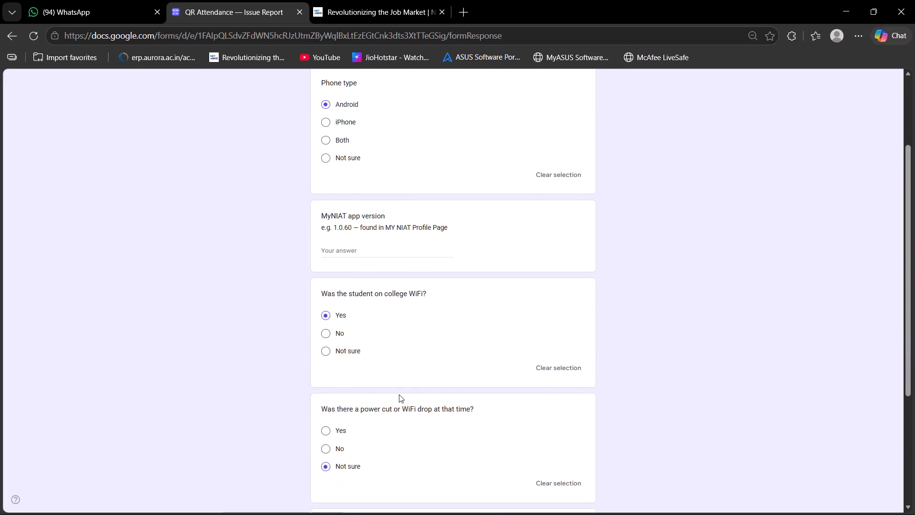
pyautogui.scroll(-4, 399, 394)
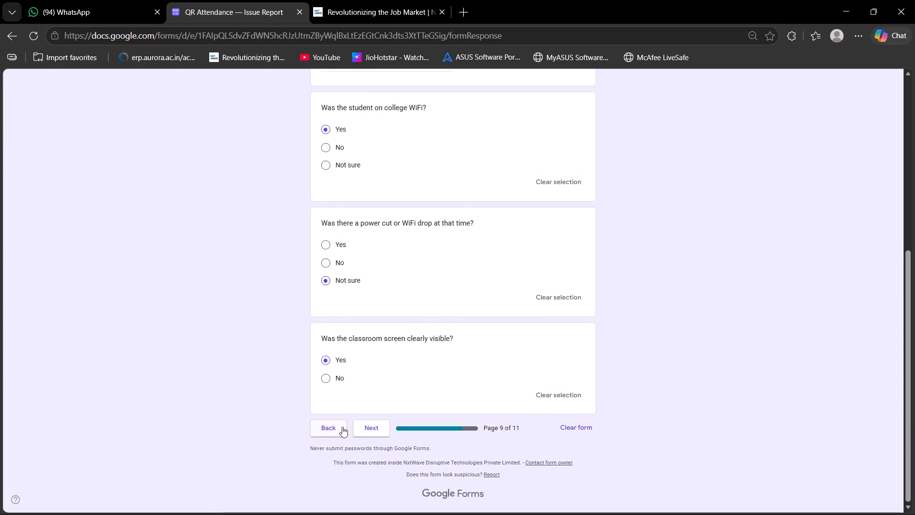
pyautogui.click(342, 427)
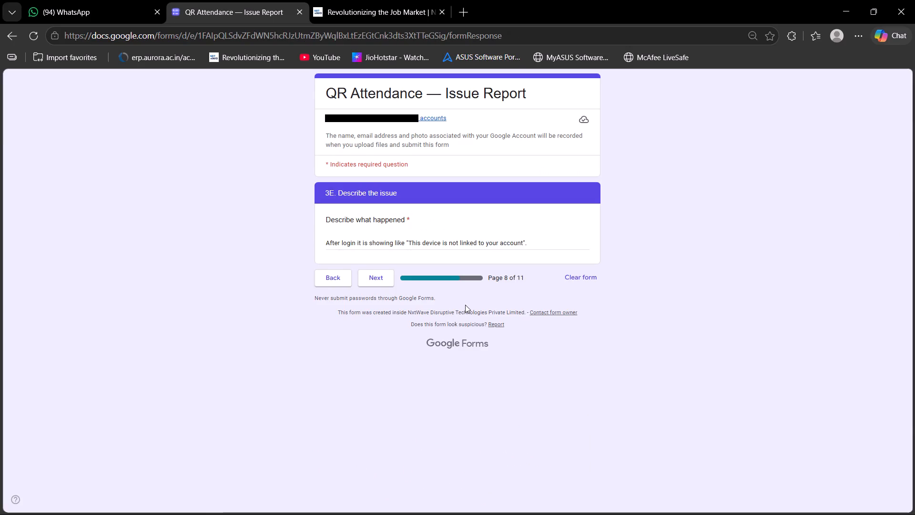
pyautogui.scroll(1, 465, 305)
pyautogui.click(337, 277)
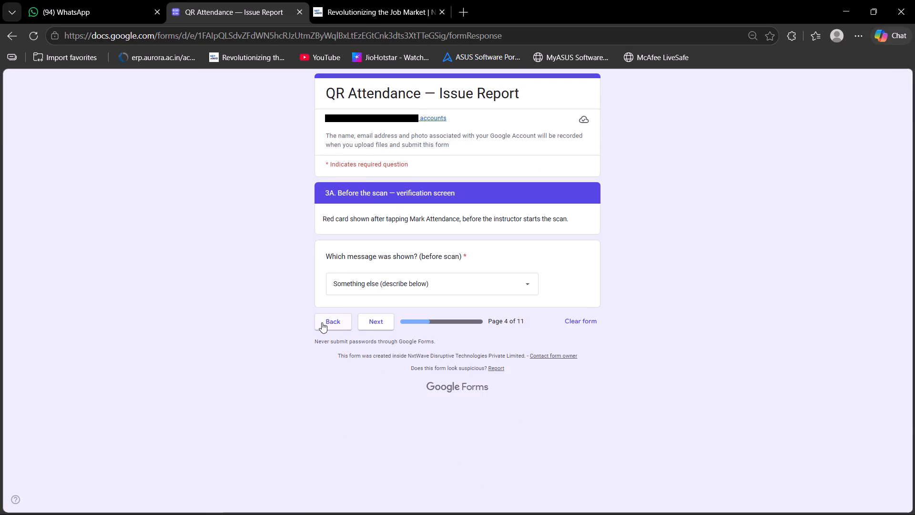
pyautogui.click(322, 322)
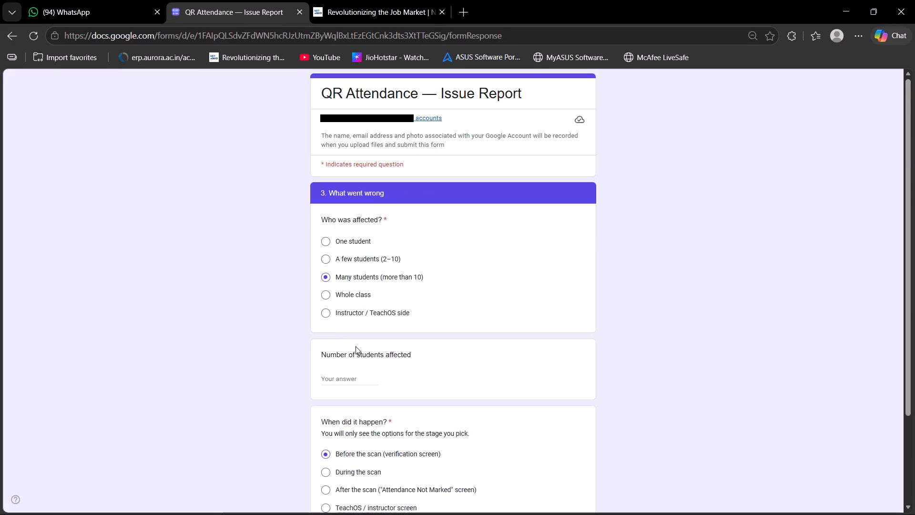
pyautogui.scroll(-5, 356, 346)
pyautogui.click(337, 424)
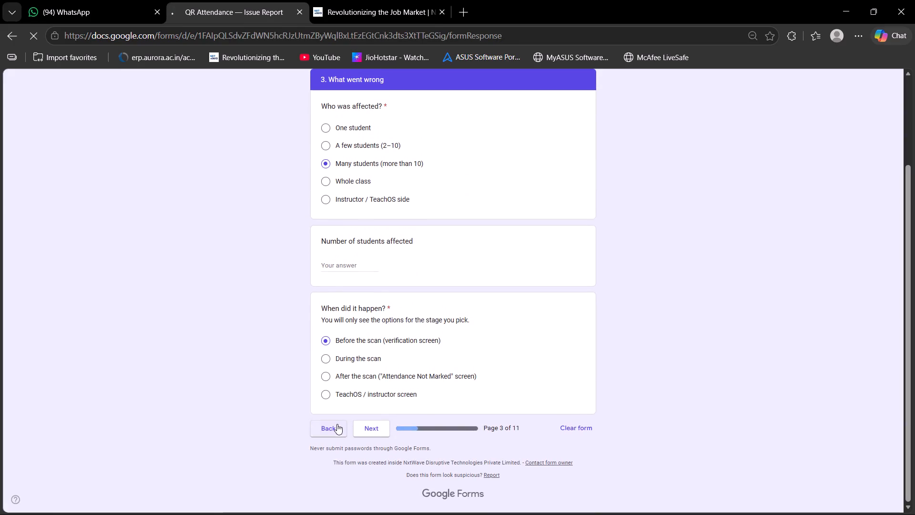
pyautogui.scroll(-7, 336, 453)
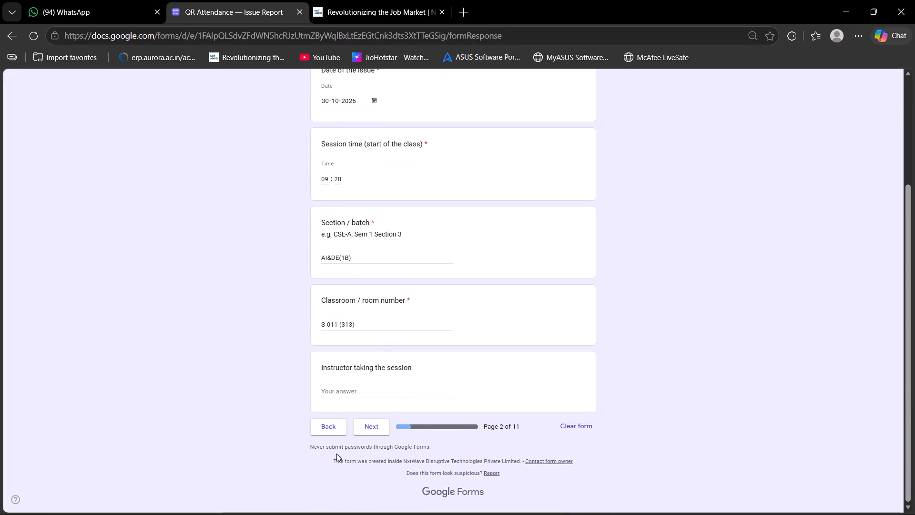
# Return to the form's first page and change Your role to Other.
pyautogui.click(332, 436)
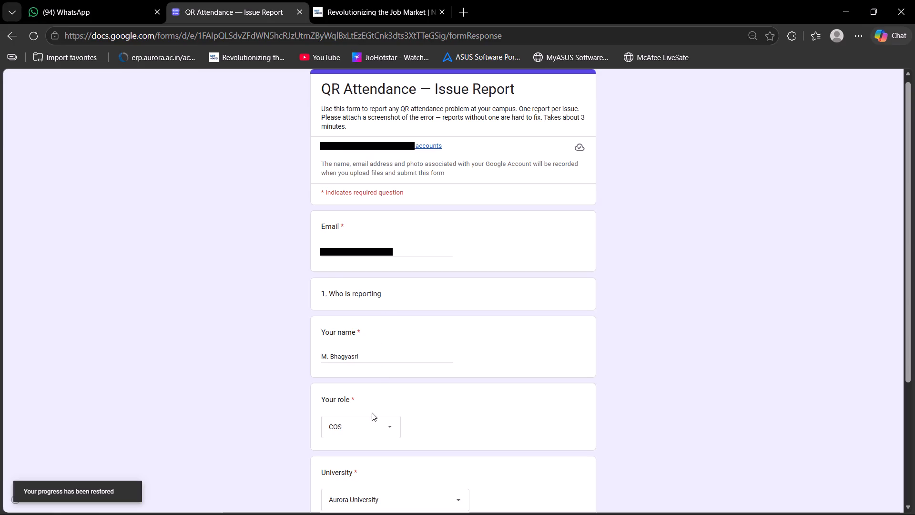
pyautogui.click(372, 426)
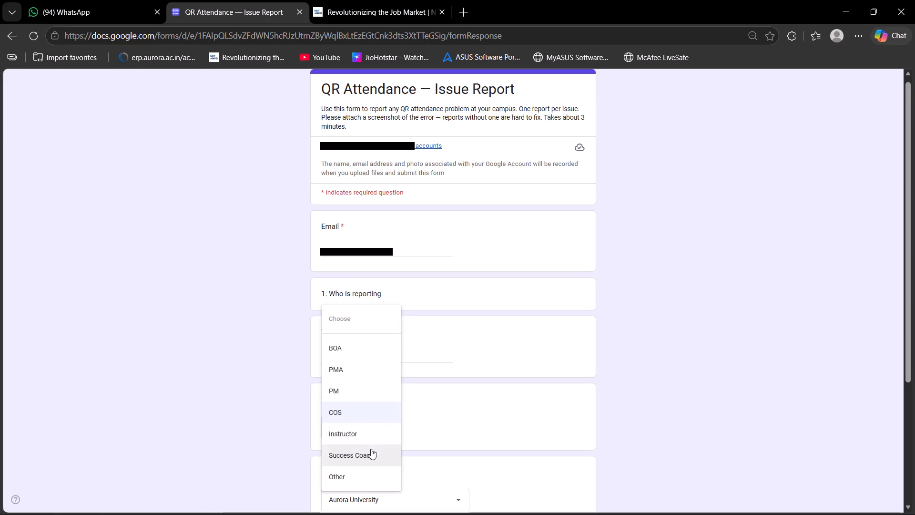
pyautogui.click(361, 474)
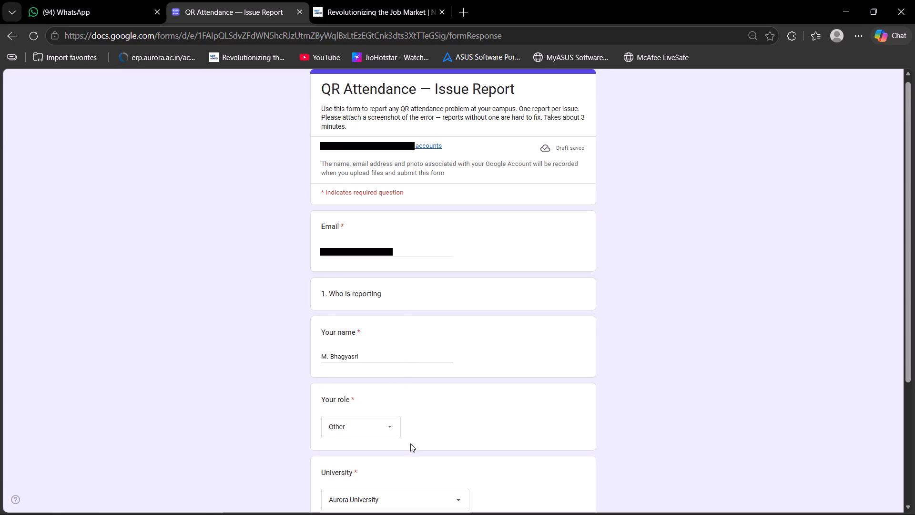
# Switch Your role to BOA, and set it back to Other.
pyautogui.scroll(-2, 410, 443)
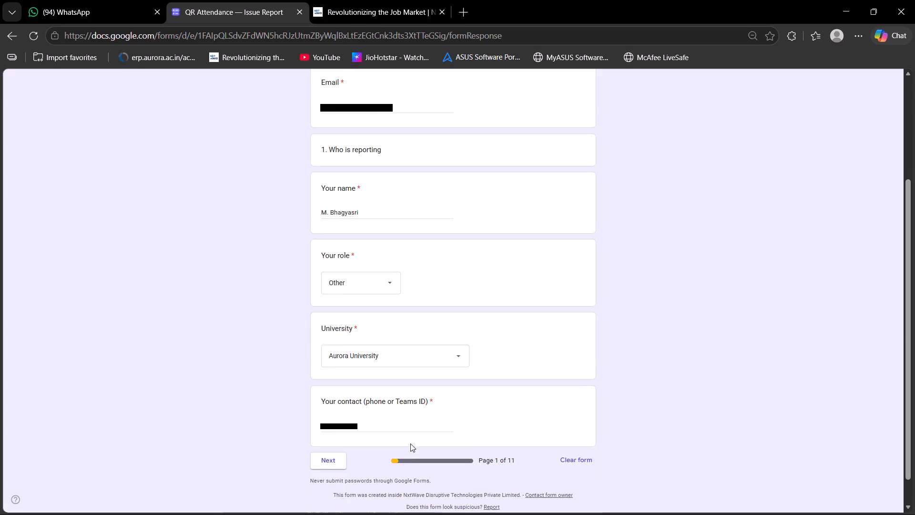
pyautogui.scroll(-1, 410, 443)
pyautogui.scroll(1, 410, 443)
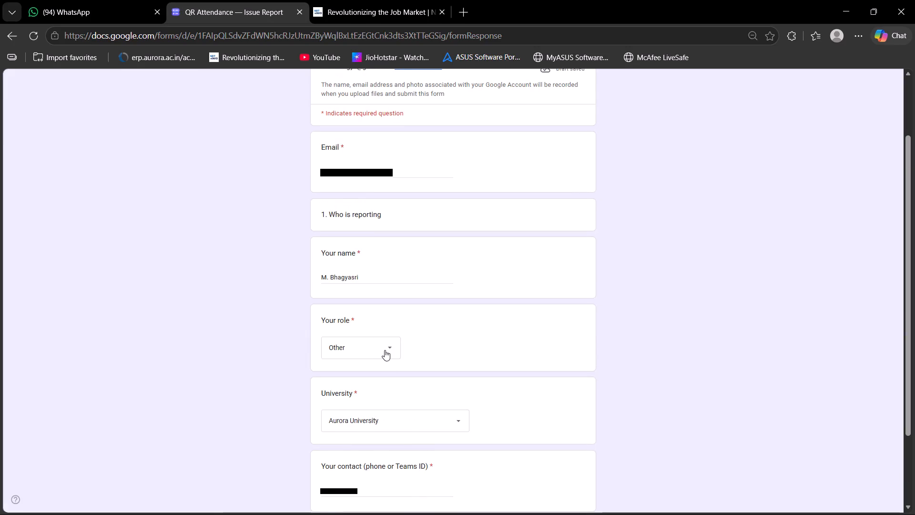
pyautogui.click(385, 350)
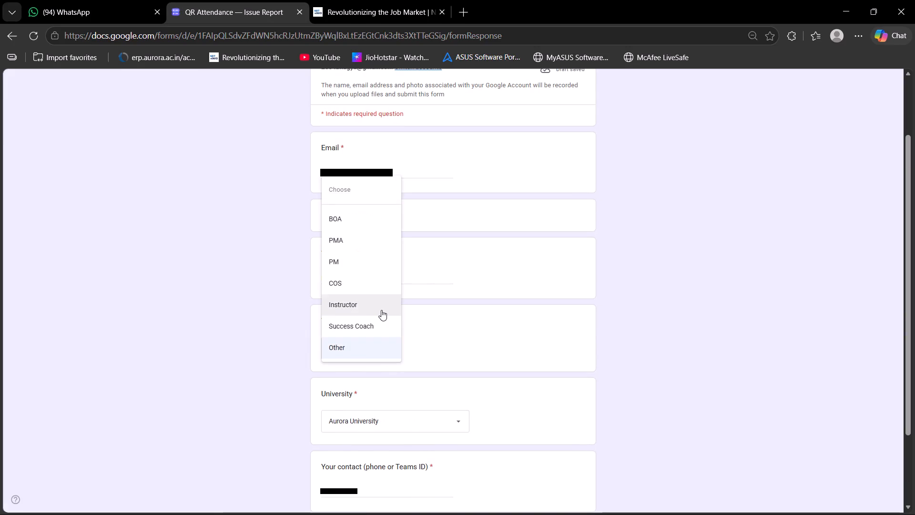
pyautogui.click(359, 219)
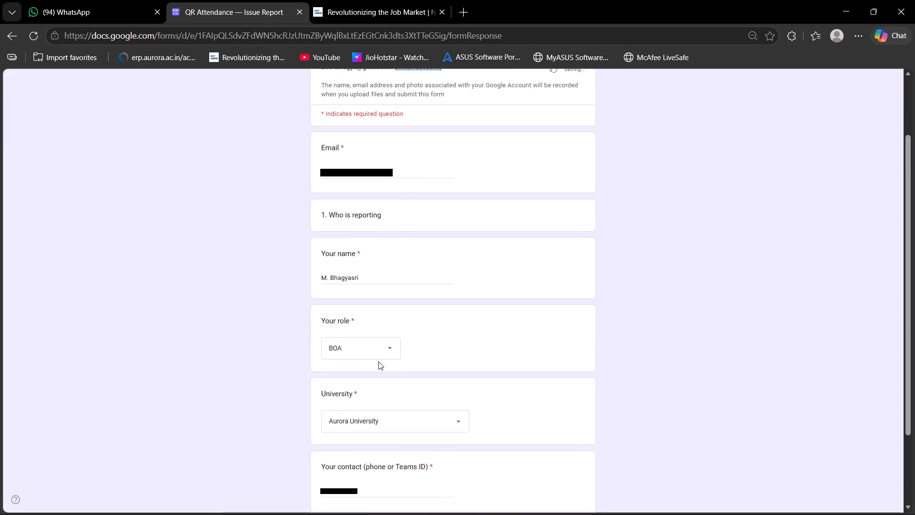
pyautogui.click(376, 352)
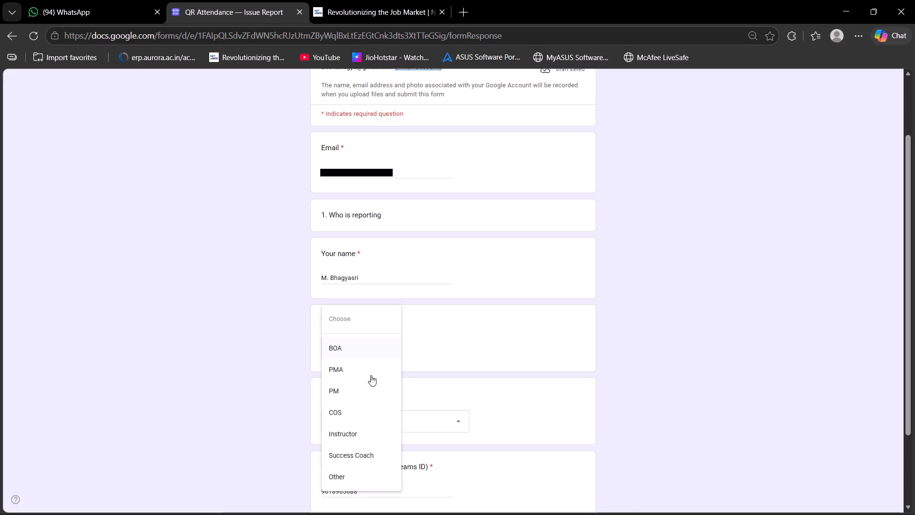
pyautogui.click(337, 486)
# Advance through the Who is reporting and When and where pages to What went wrong, leaving the instructor field blank.
pyautogui.scroll(-1, 364, 438)
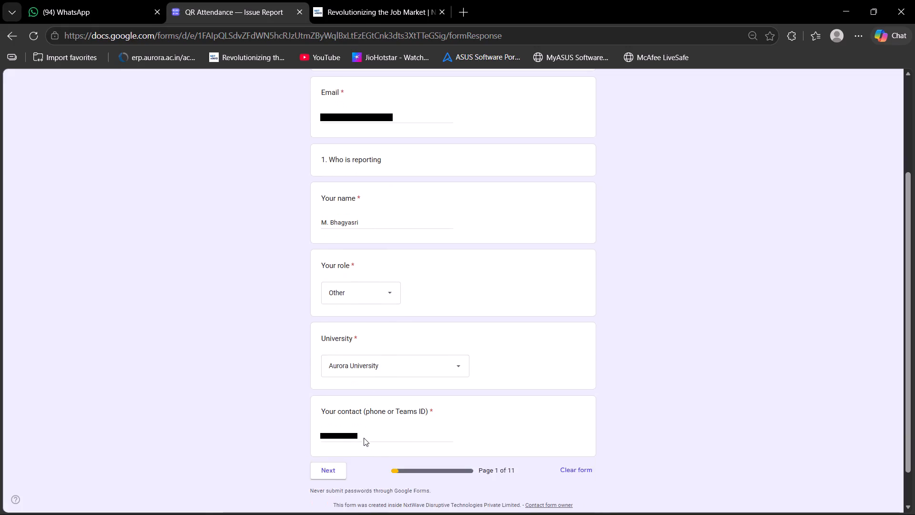
pyautogui.scroll(-1, 364, 438)
pyautogui.click(338, 449)
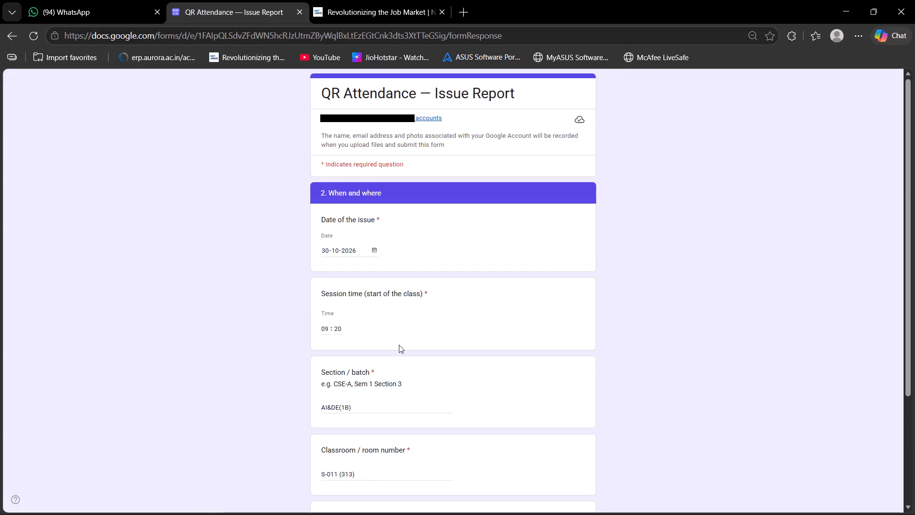
pyautogui.scroll(-2, 396, 331)
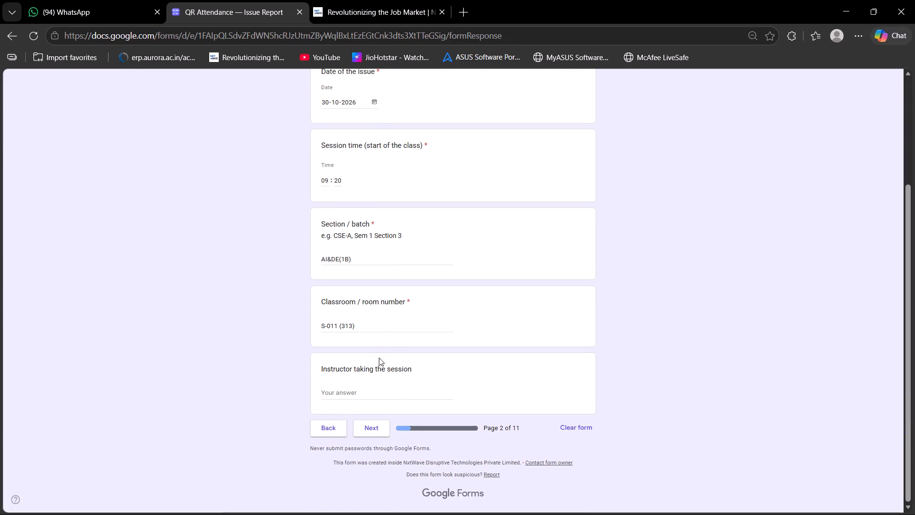
pyautogui.click(357, 394)
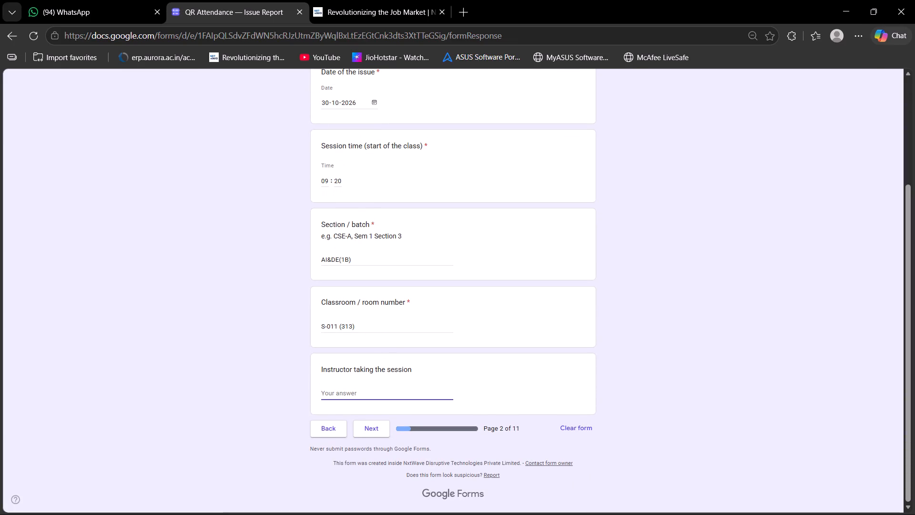
pyautogui.click(359, 421)
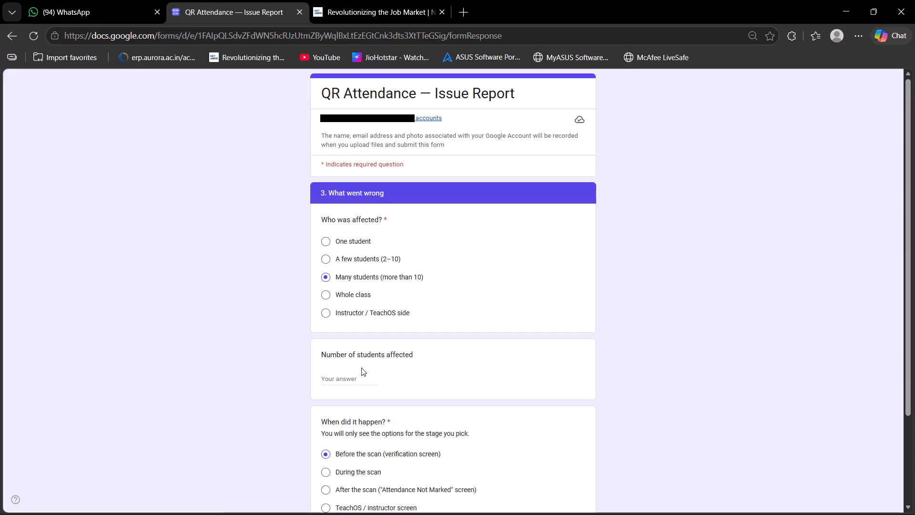
pyautogui.scroll(-2, 361, 368)
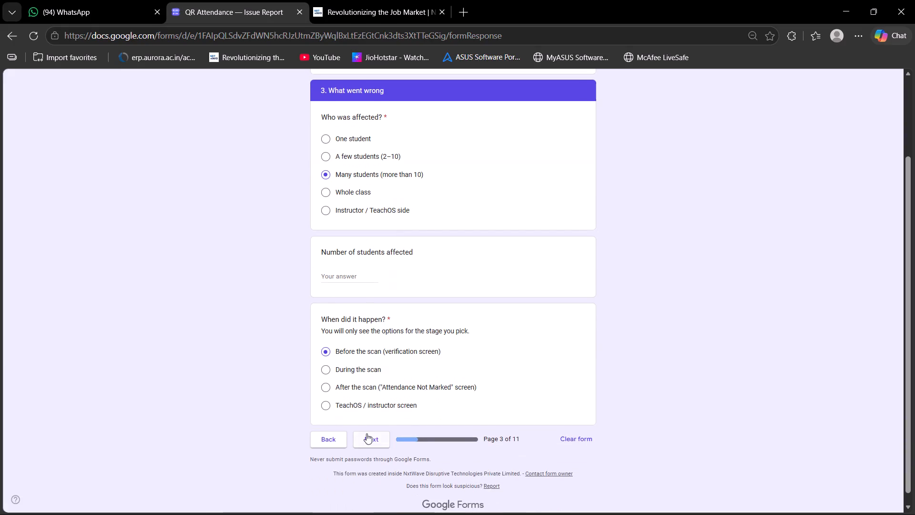
# Advance from What went wrong through the verification screen and Describe the issue pages to Device and environment, and review its answers.
pyautogui.click(366, 433)
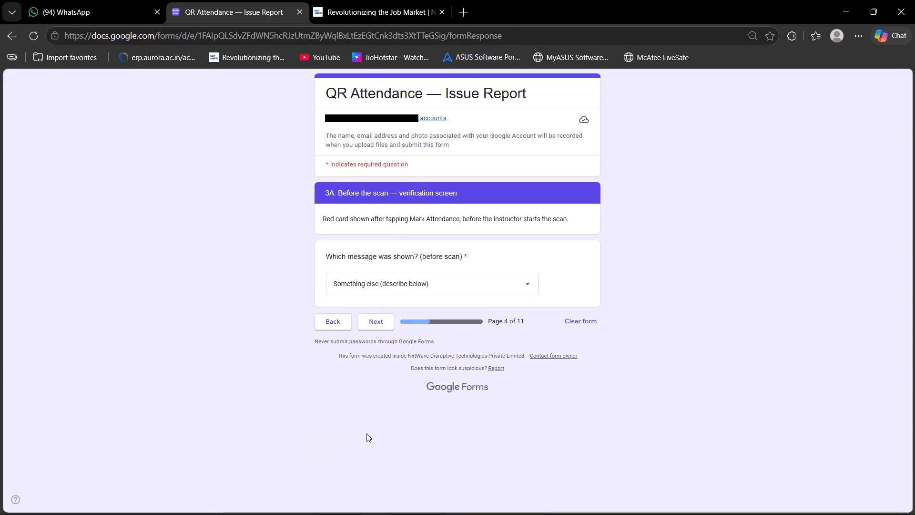
pyautogui.click(370, 321)
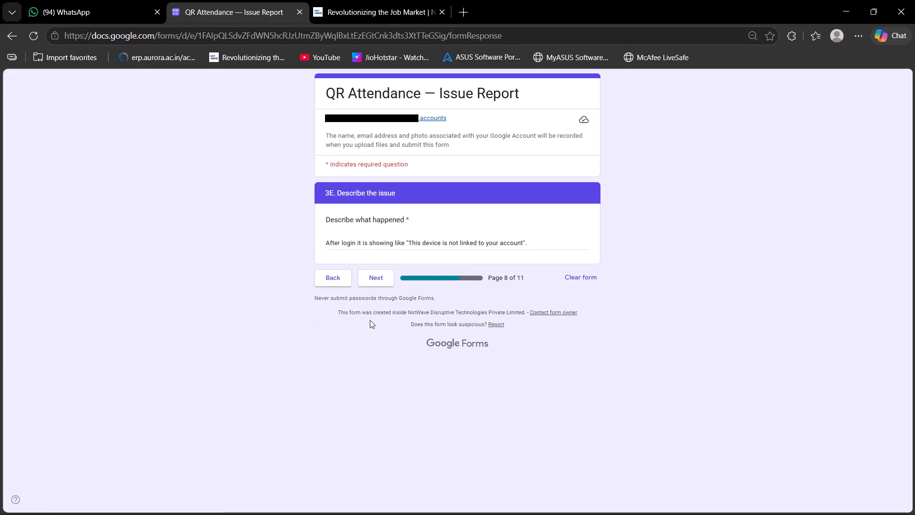
pyautogui.click(368, 278)
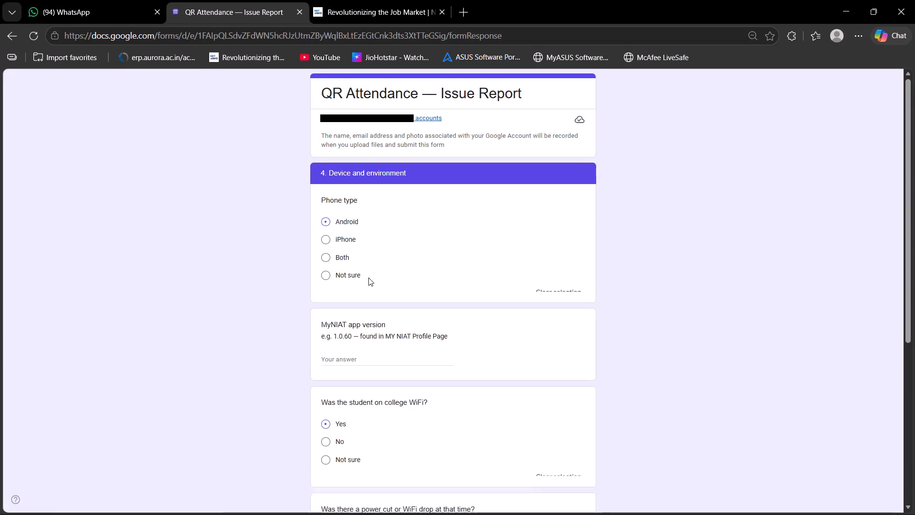